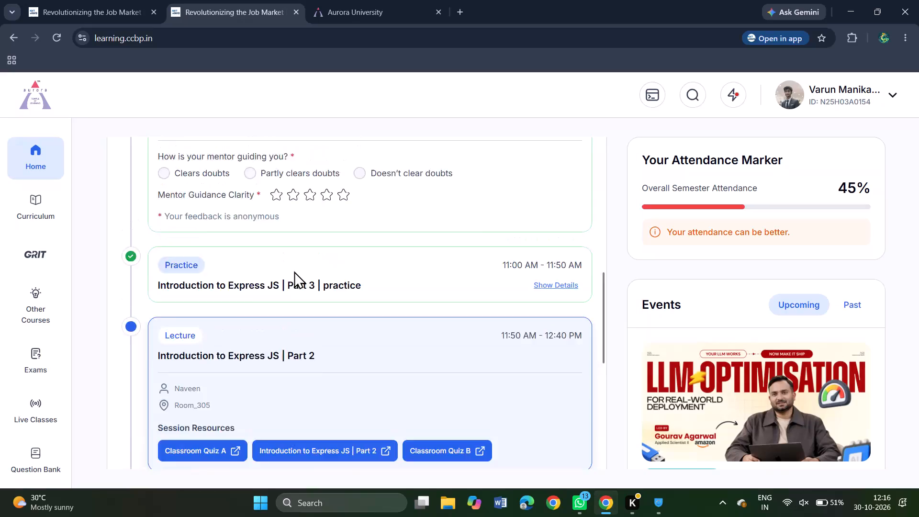
Open the Date after 100 Days from Today question in the Coding Practice of the NodeJS and ExpressJS module.
scroll(227, 218, "up", 6)
left_click(227, 256)
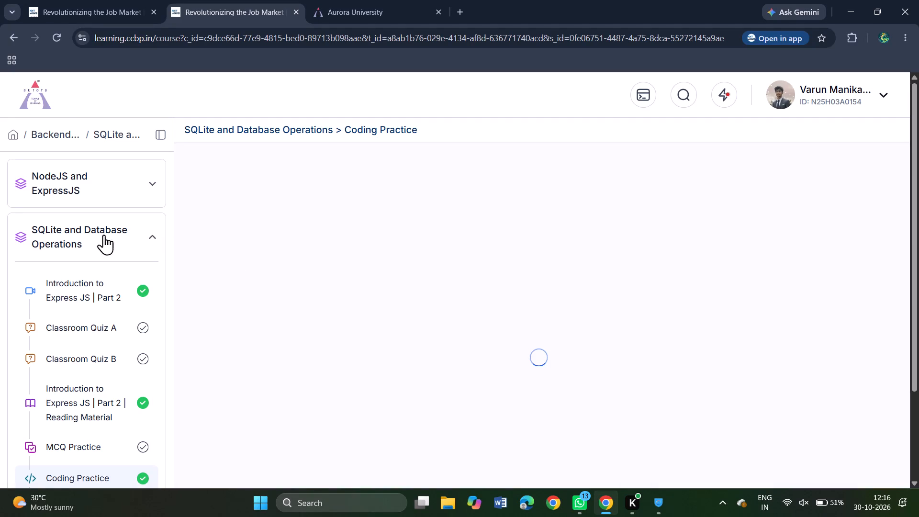
scroll(86, 237, "up", 1)
left_click(112, 187)
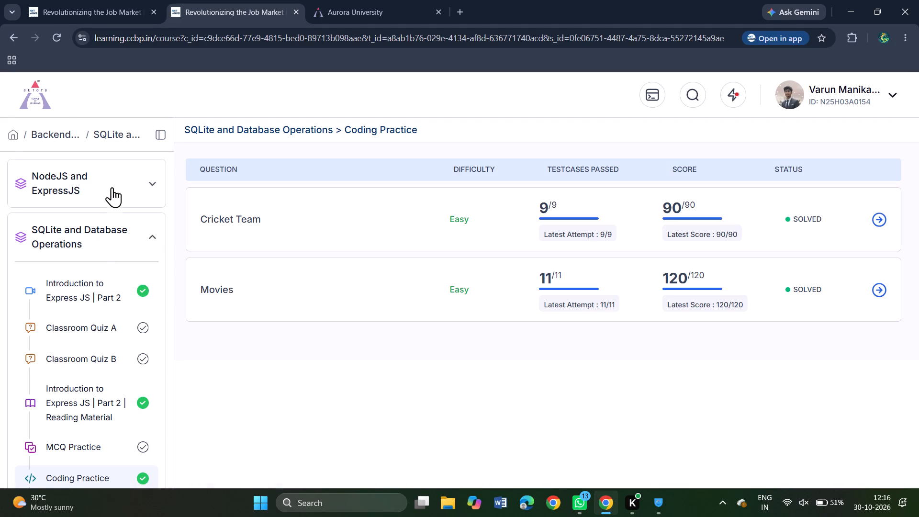
scroll(78, 327, "down", 3)
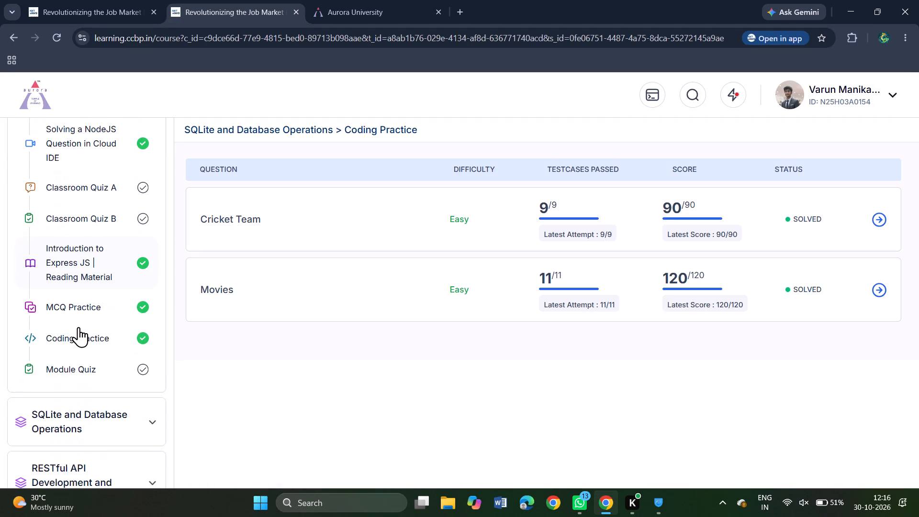
scroll(78, 327, "down", 1)
left_click(77, 336)
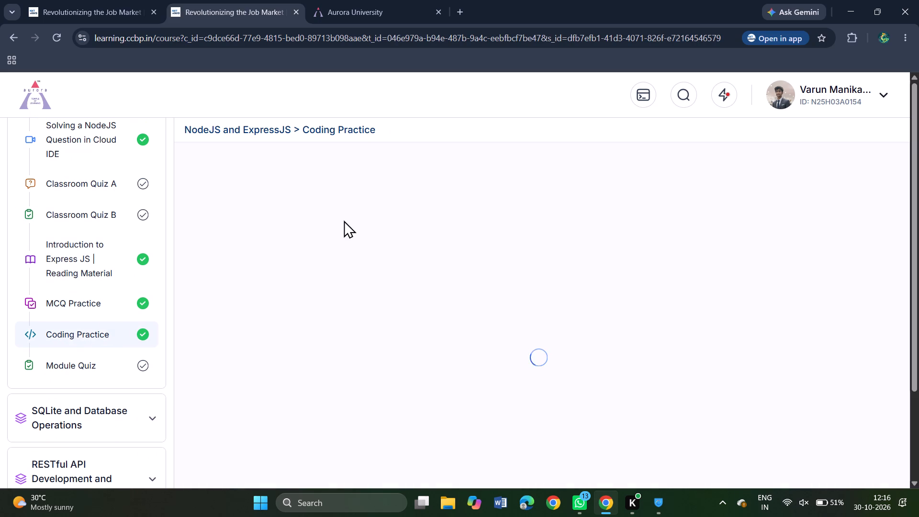
left_click(404, 235)
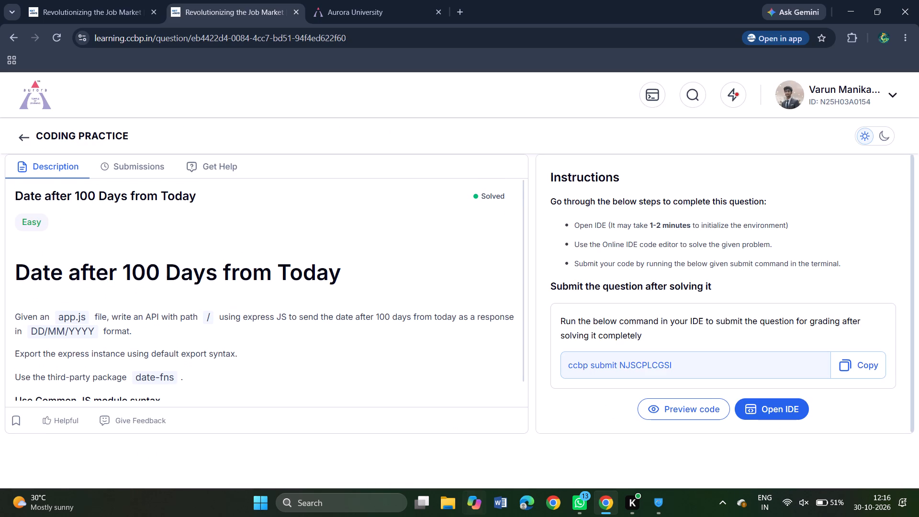
In File Explorer, rename the Advanced DBMS folder in Documents as Backend Development.
left_click(448, 502)
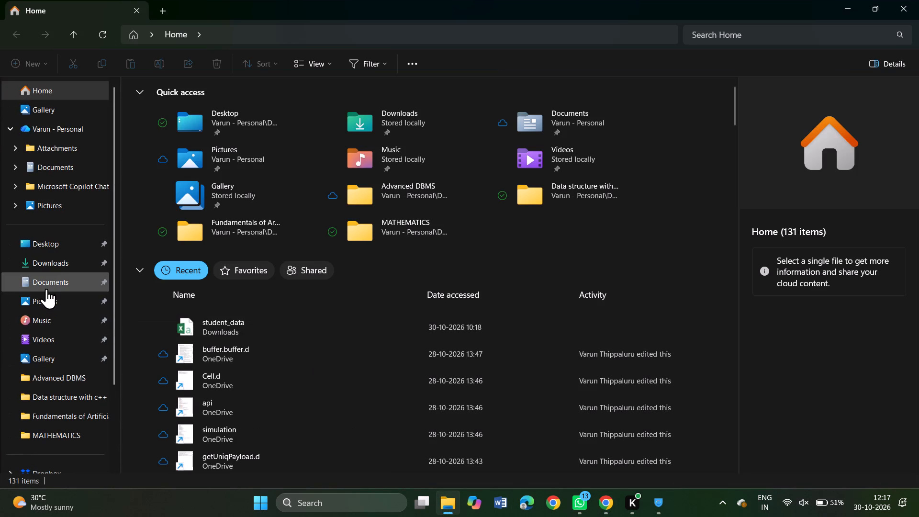
left_click(46, 288)
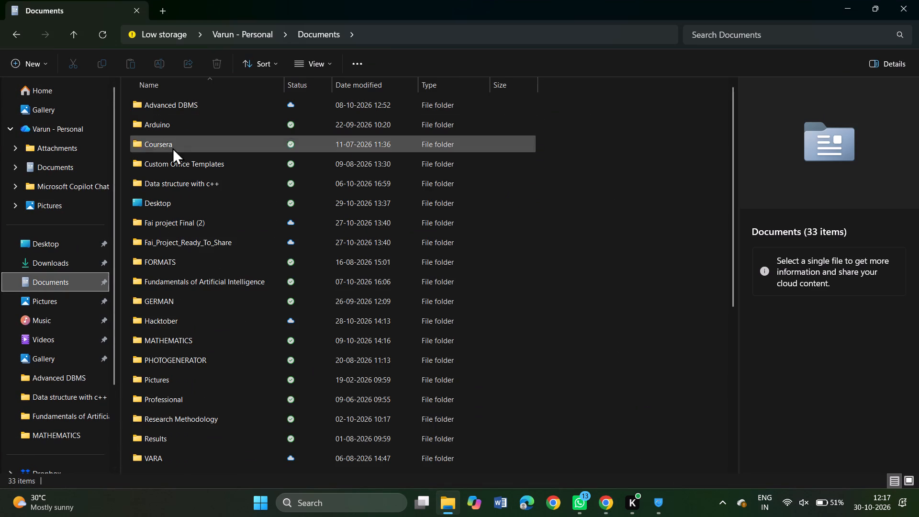
left_click(183, 108)
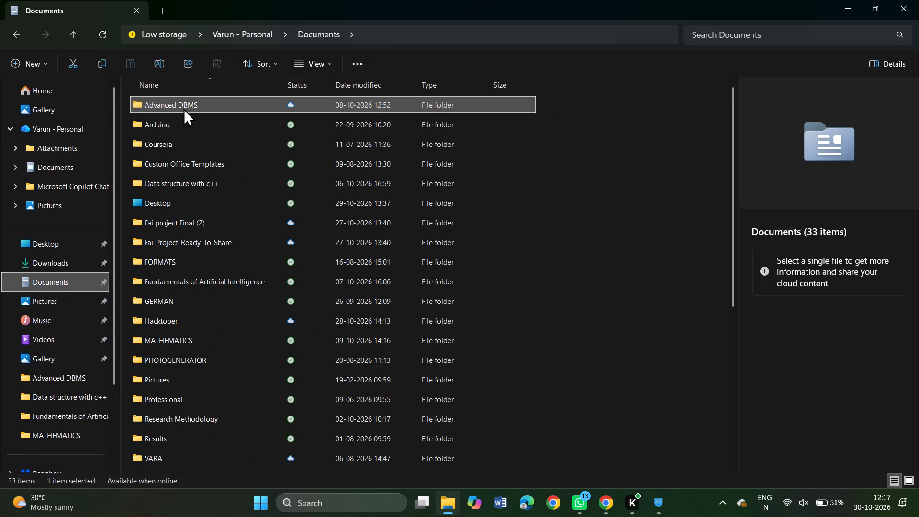
right_click(183, 108)
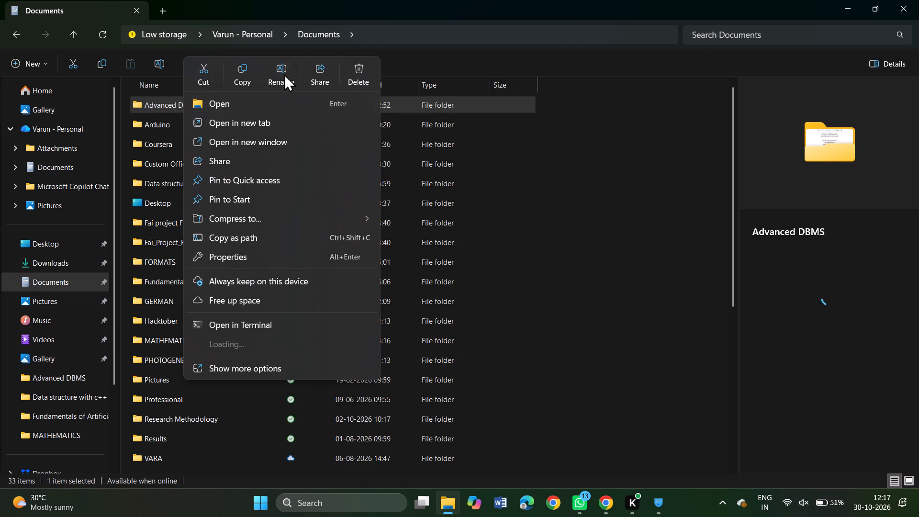
left_click(285, 74)
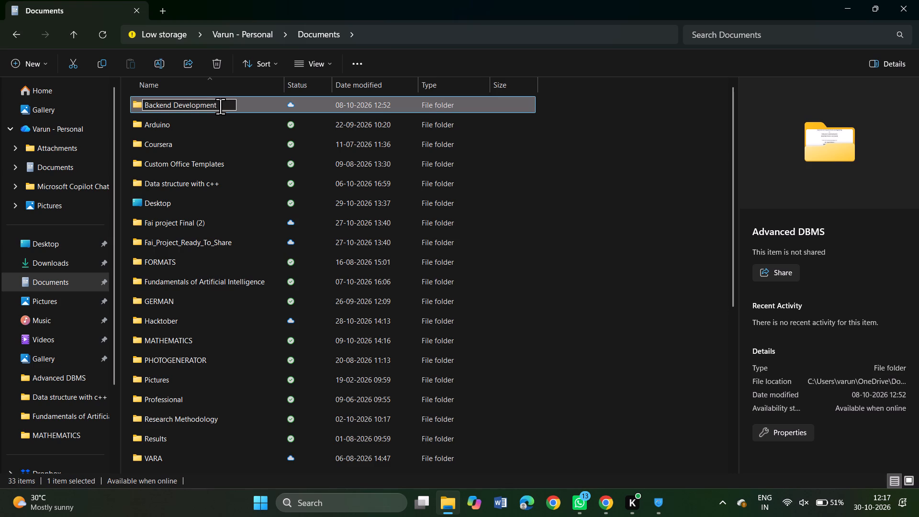
left_click(673, 176)
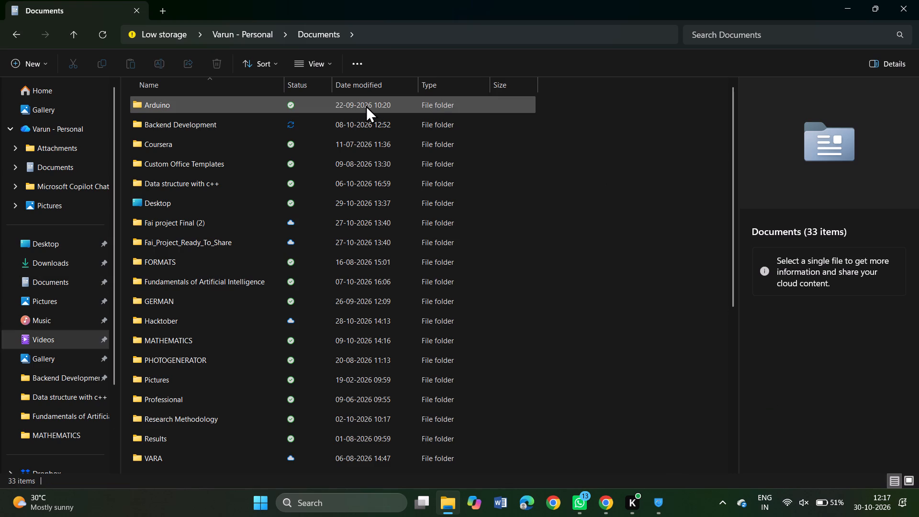
Open the Backend Development folder.
scroll(244, 256, "up", 2)
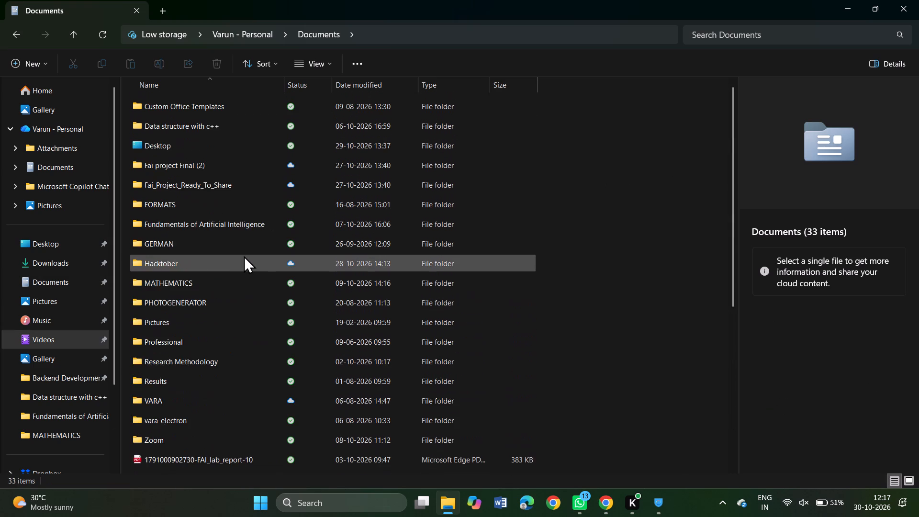
double_click(211, 124)
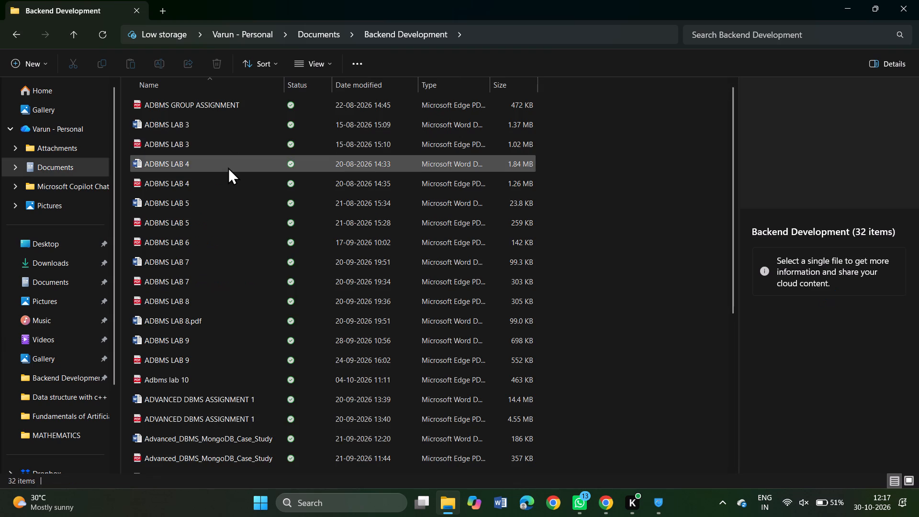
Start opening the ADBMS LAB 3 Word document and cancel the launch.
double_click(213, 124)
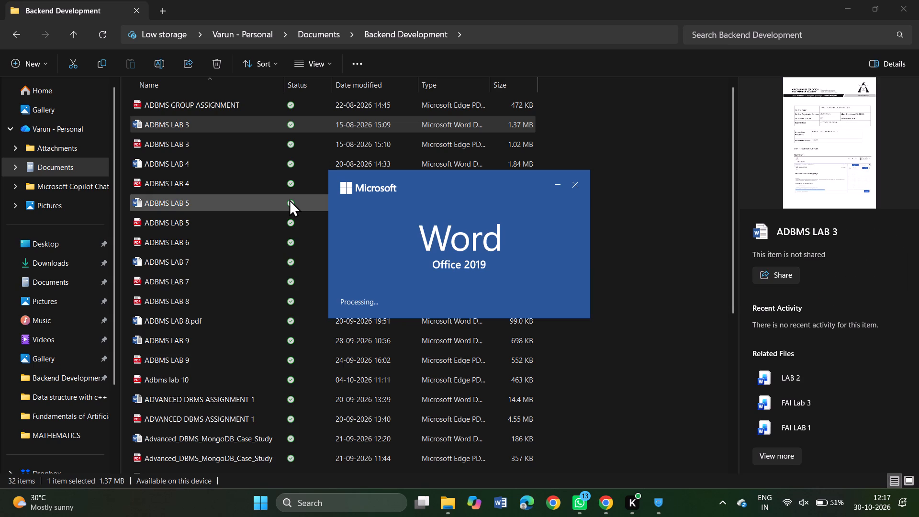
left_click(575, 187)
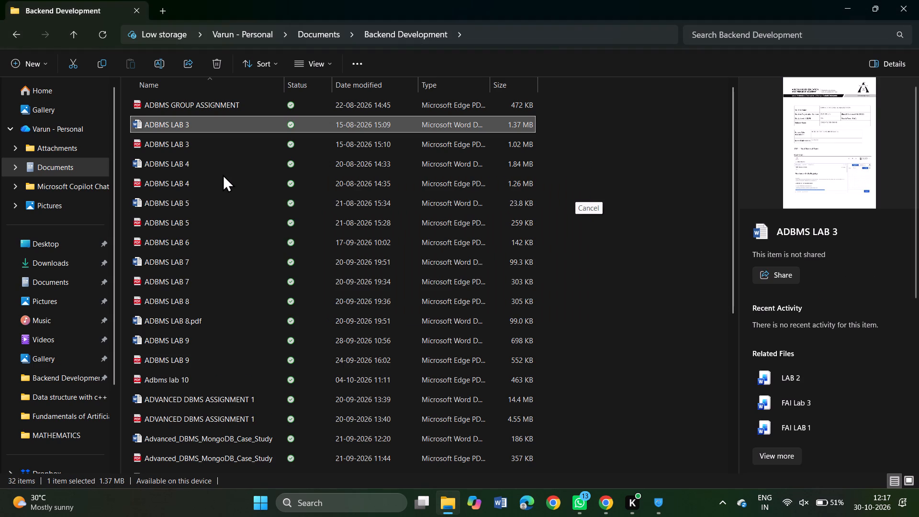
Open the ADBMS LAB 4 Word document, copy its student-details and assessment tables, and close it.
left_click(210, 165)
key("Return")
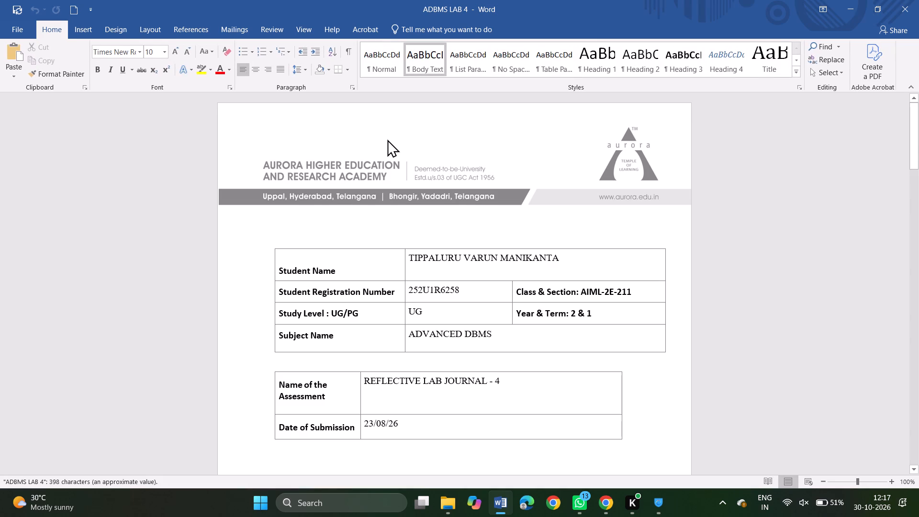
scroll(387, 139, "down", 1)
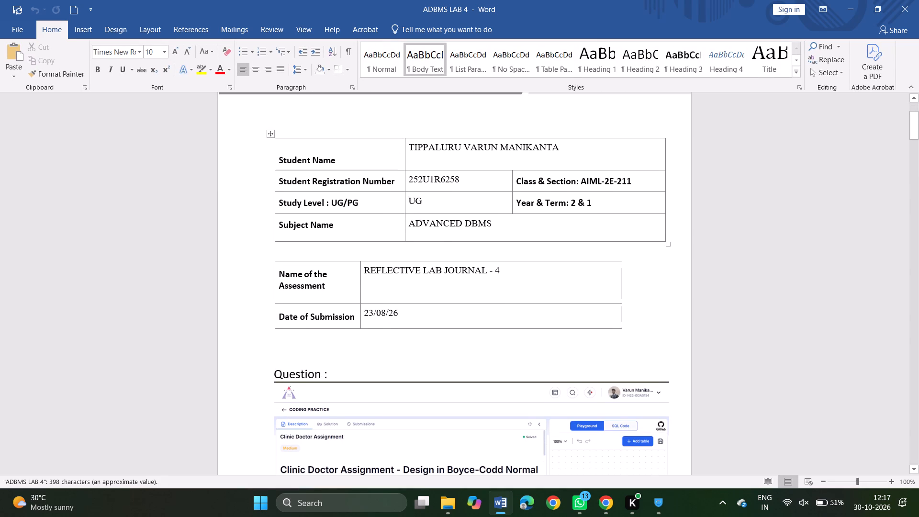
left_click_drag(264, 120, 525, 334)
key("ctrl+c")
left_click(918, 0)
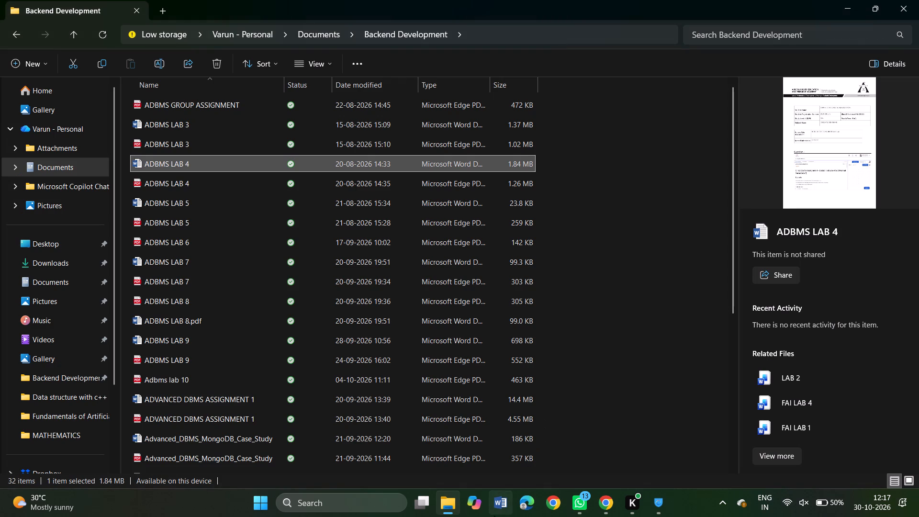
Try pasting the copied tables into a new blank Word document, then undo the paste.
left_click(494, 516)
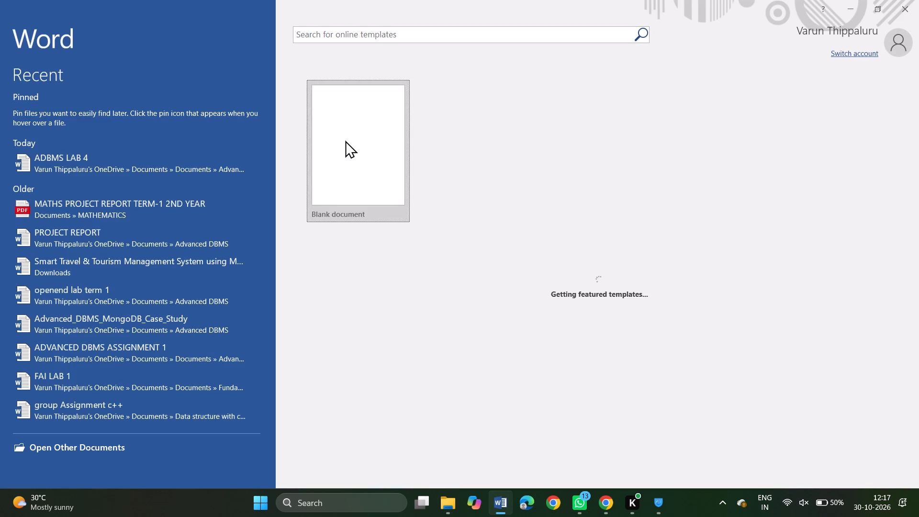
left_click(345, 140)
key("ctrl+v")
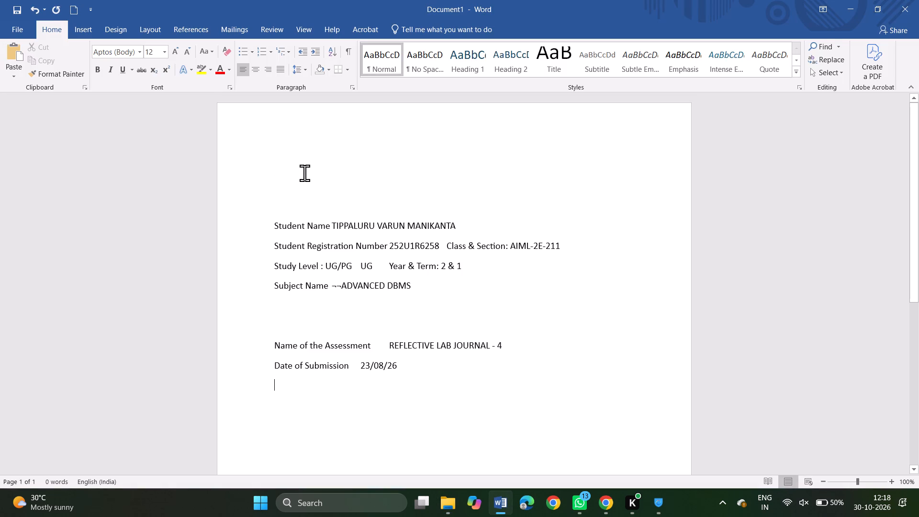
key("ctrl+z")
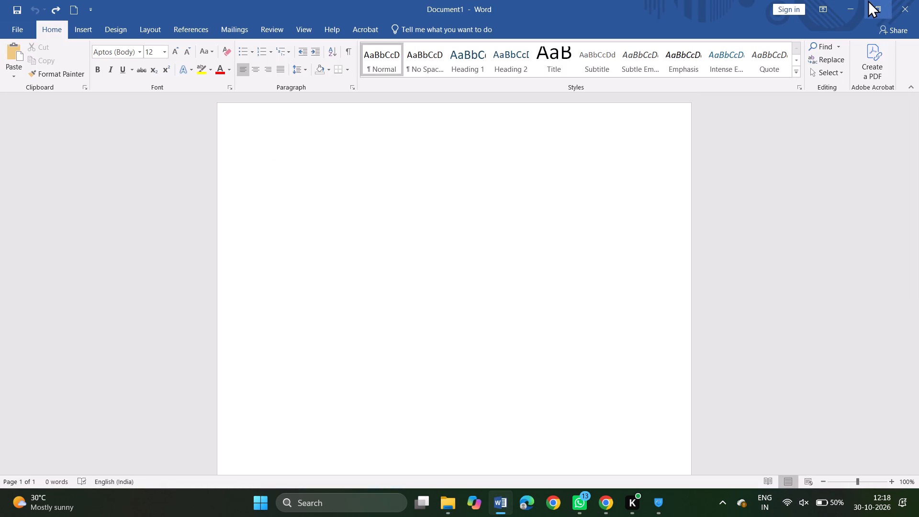
Reopen the ADBMS LAB 4 Word document from File Explorer and copy its student-details and assessment tables.
left_click(443, 500)
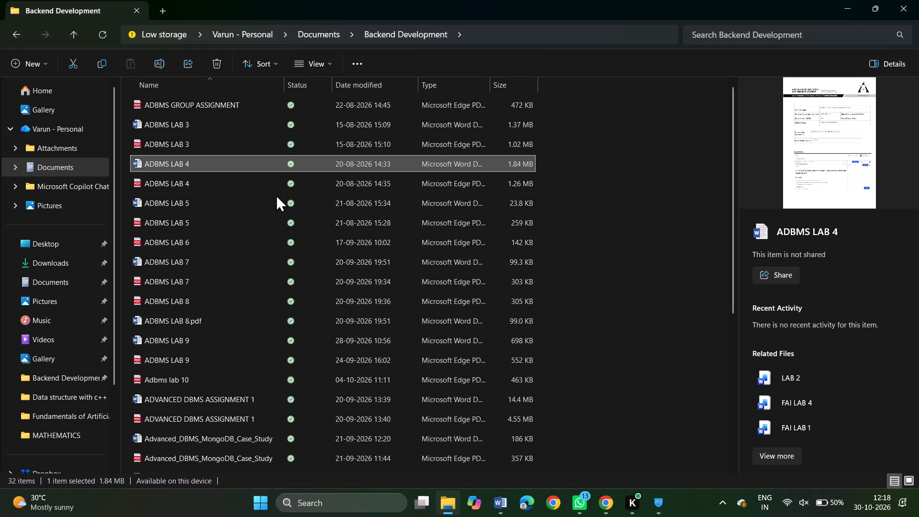
double_click(255, 170)
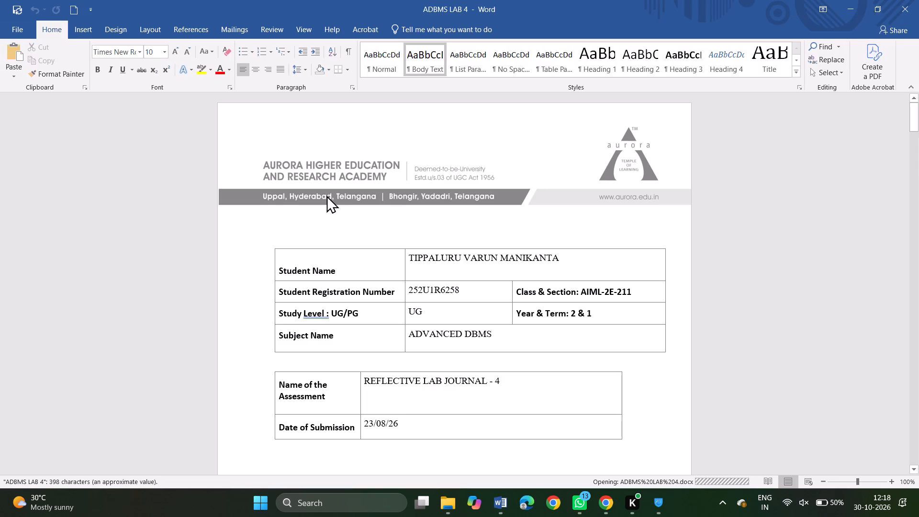
left_click_drag(261, 236, 489, 446)
key("ctrl+c")
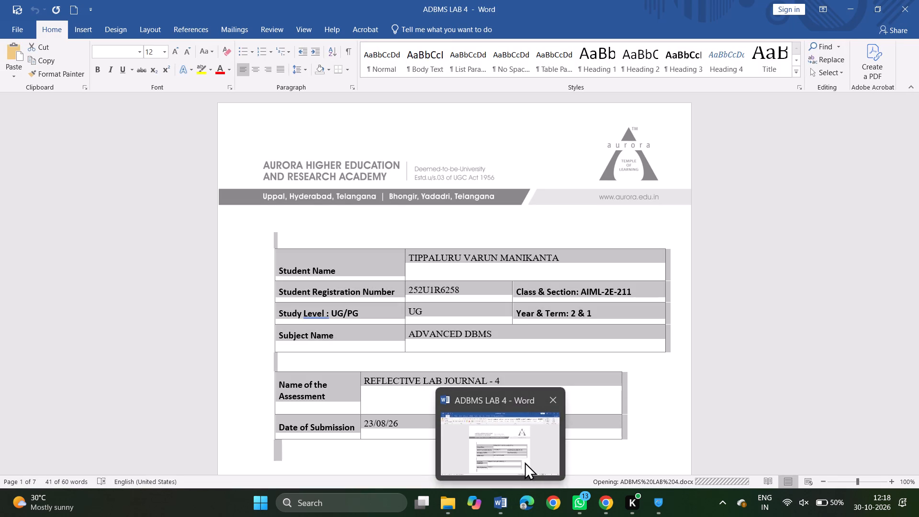
Create a new blank document and paste the copied student-details and assessment tables into it.
key("ctrl+n")
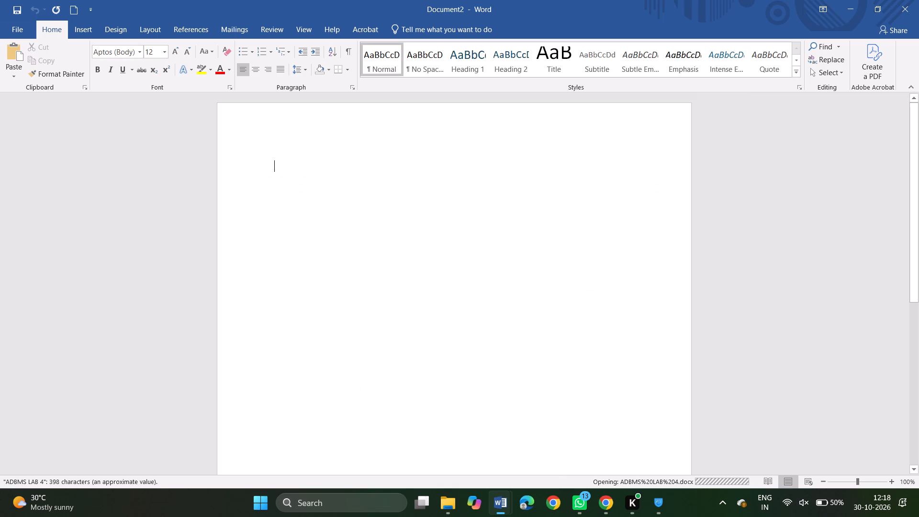
key("ctrl+v")
scroll(356, 233, "down", 1)
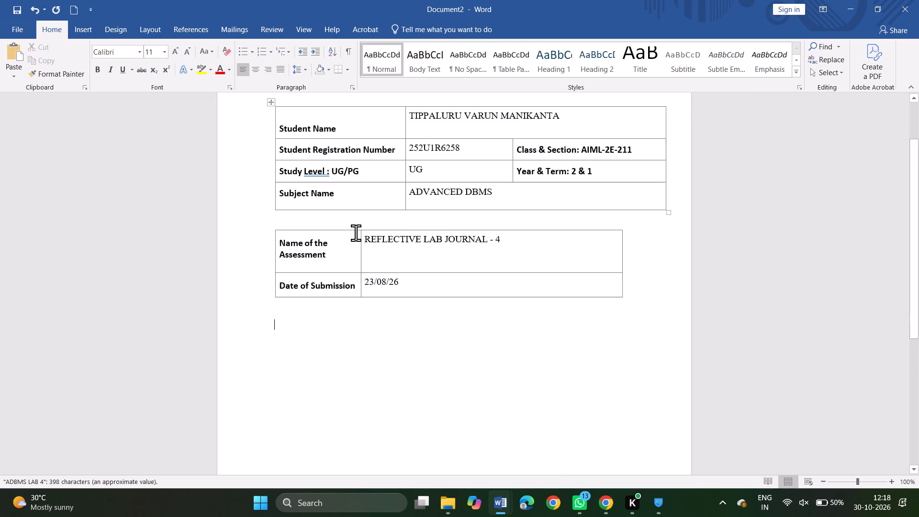
scroll(356, 233, "down", 1)
scroll(490, 380, "up", 1)
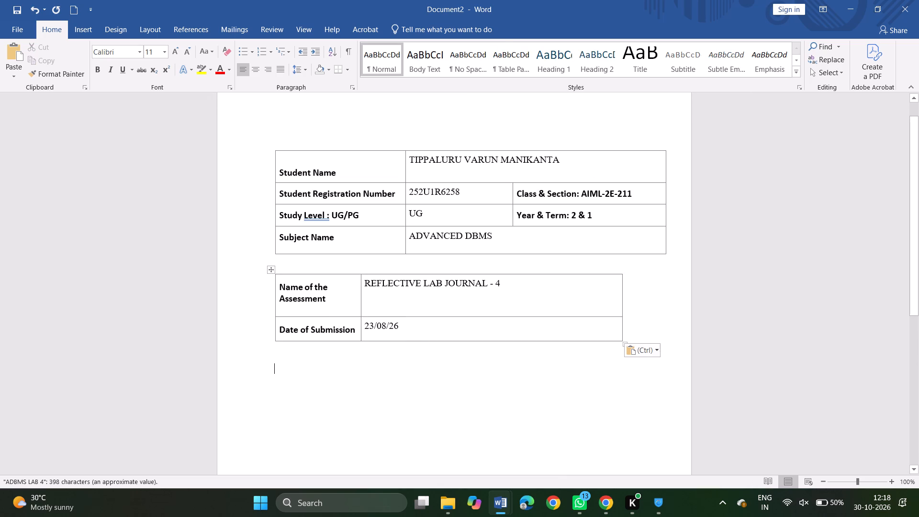
Switch to the ADBMS LAB 4 document and close it.
left_click(452, 447)
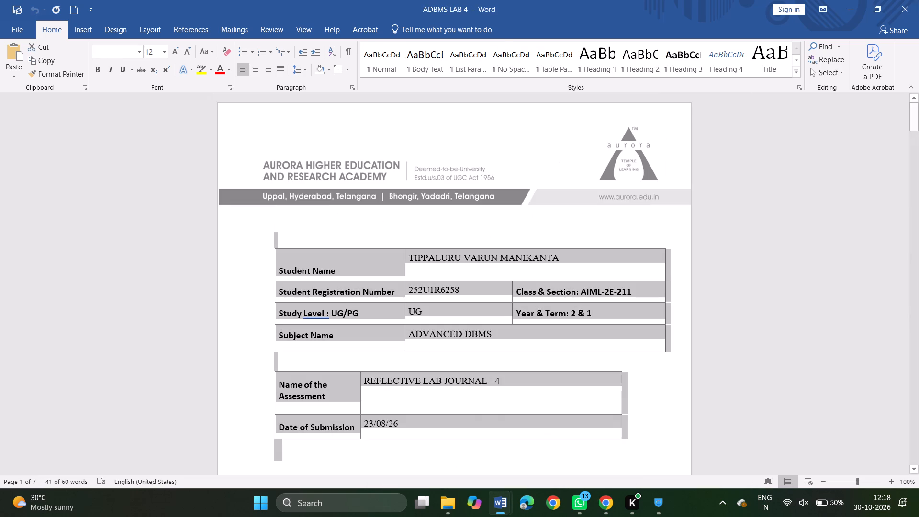
left_click(918, 0)
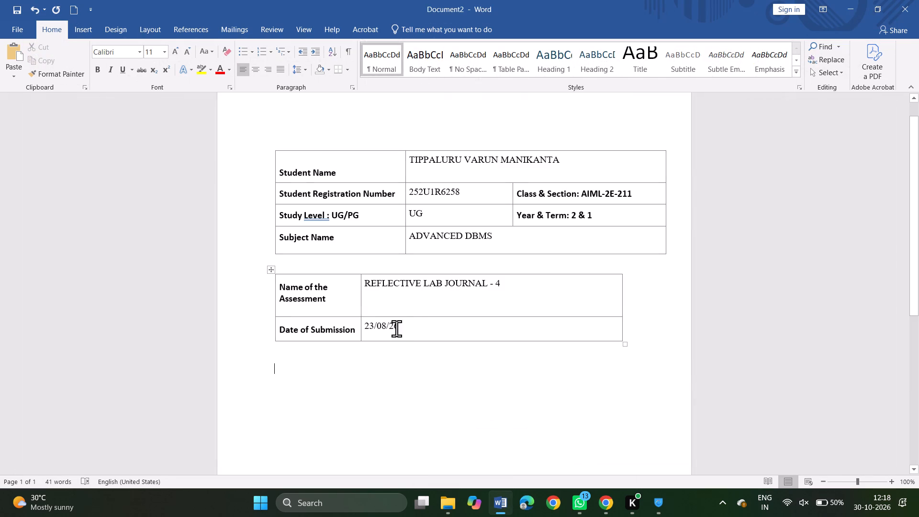
Change the Date of Submission in the assessment table to 30/10/26.
left_click(427, 329)
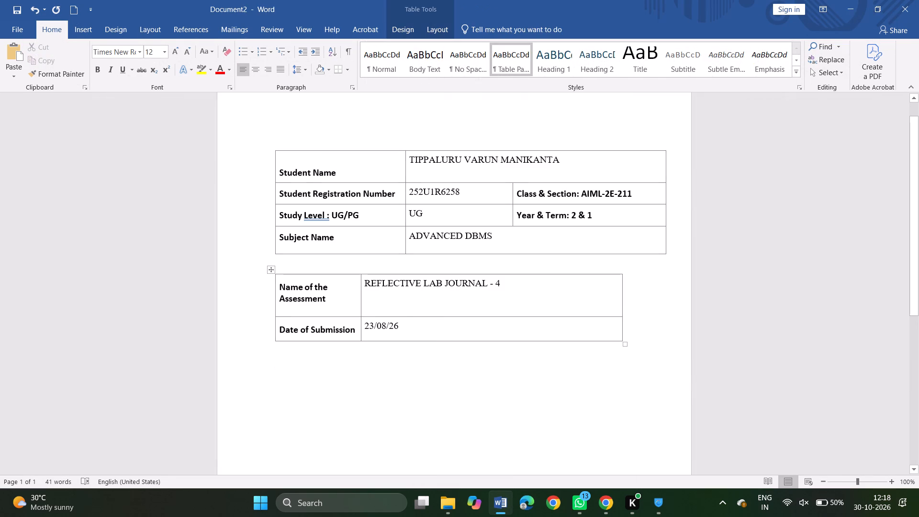
key("Left")
key("Left")
key("Left")
key("BackSpace")
key("BackSpace")
type("10")
key("Left")
key("Left")
key("Left")
key("BackSpace")
key("BackSpace")
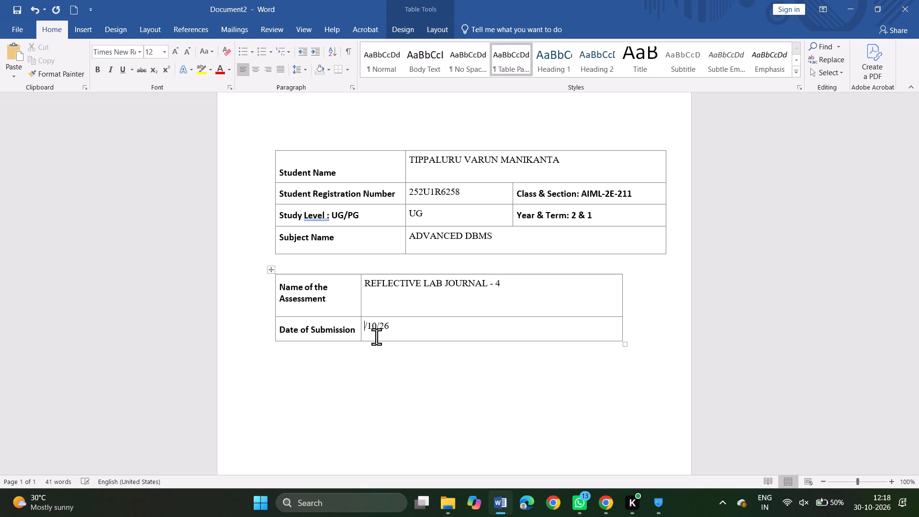
type("30")
Add spaces around the slashes in the Date of Submission so it reads 30 / 10 / 26.
key("space")
key("Right")
key("Right")
key("Left")
key("space")
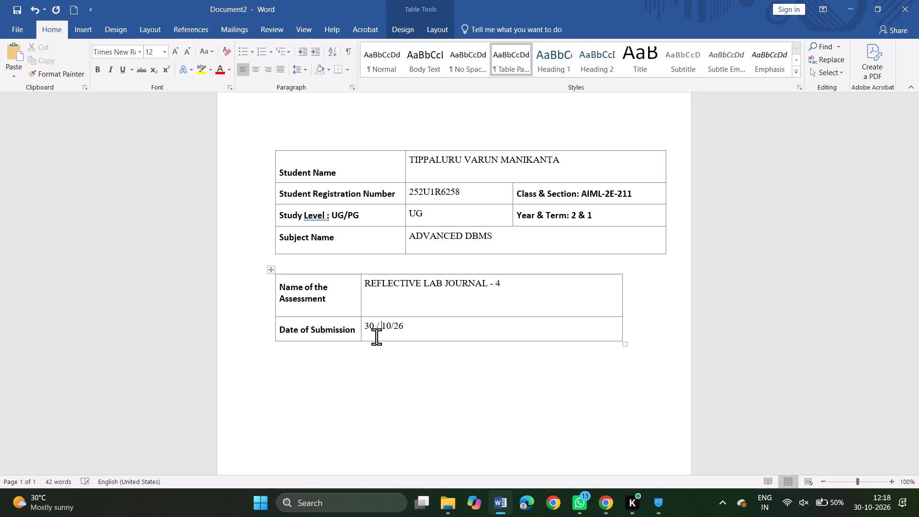
key("Right")
key("Right")
key("space")
key("Right")
key("space")
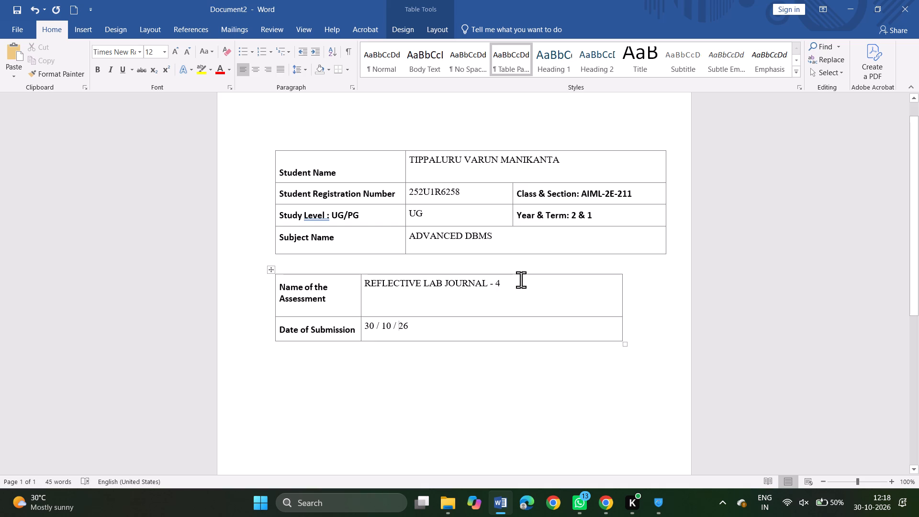
Change the assessment name in the second table to REFLECTIVE LAB JOURNAL - 1.
left_click(521, 280)
key("BackSpace")
key("1")
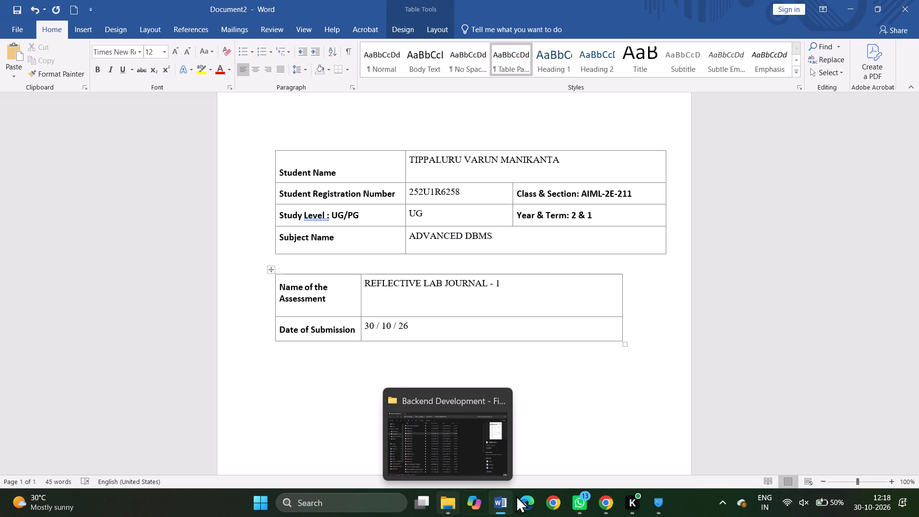
Copy "Backend Development Fundamentals" from the Aurora University assessments page in Chrome and paste it over the Subject Name value in the Word document.
left_click(601, 503)
left_click(375, 0)
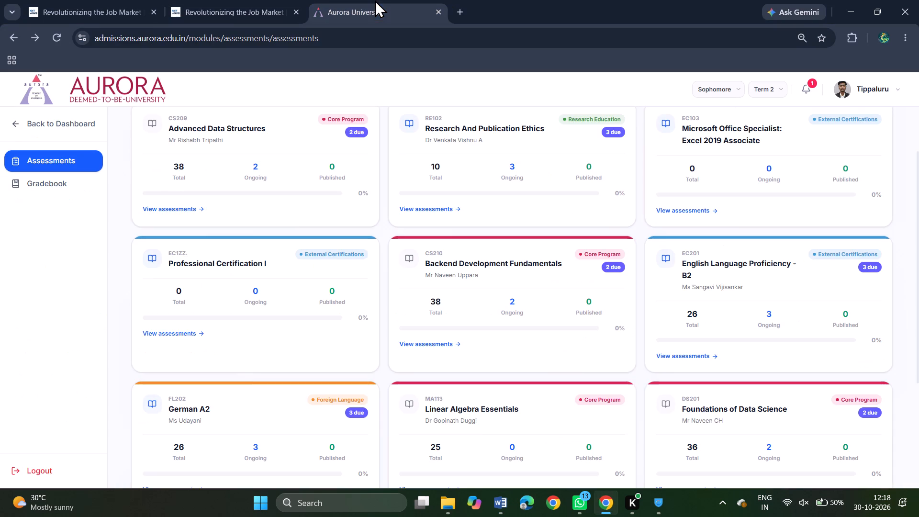
scroll(284, 249, "up", 2)
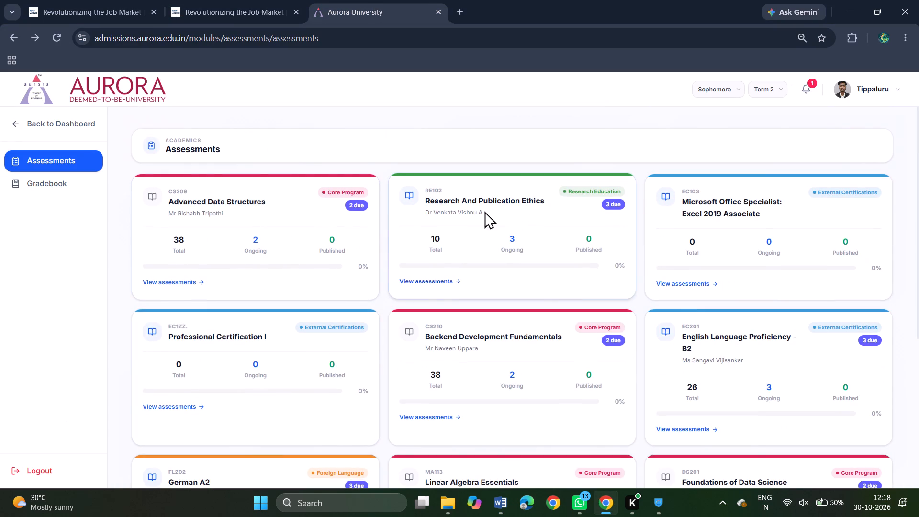
scroll(491, 347, "down", 2)
scroll(491, 347, "up", 1)
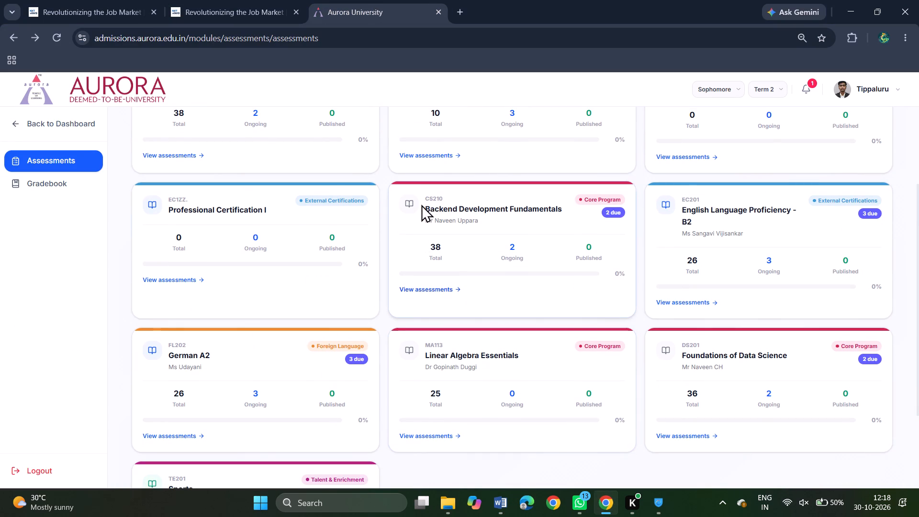
left_click_drag(421, 204, 427, 207)
left_click_drag(319, 188, 349, 187)
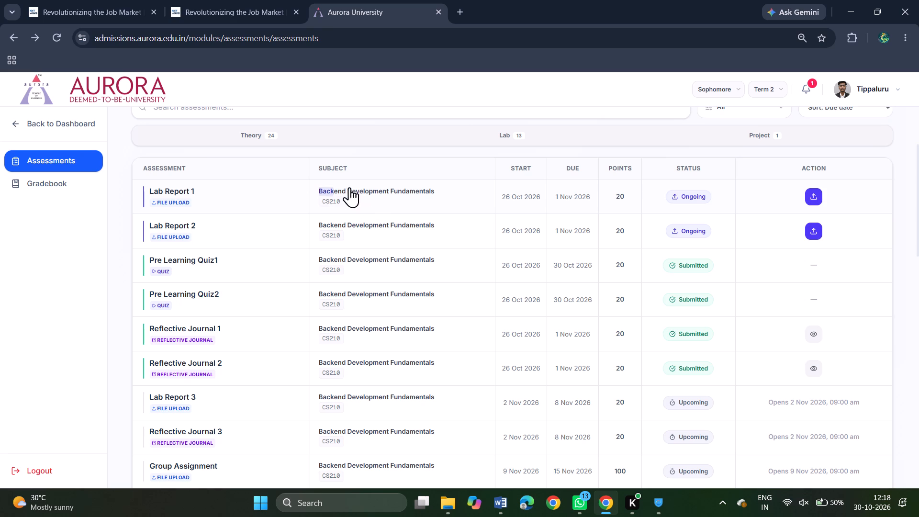
left_click_drag(349, 187, 457, 186)
key("ctrl+c")
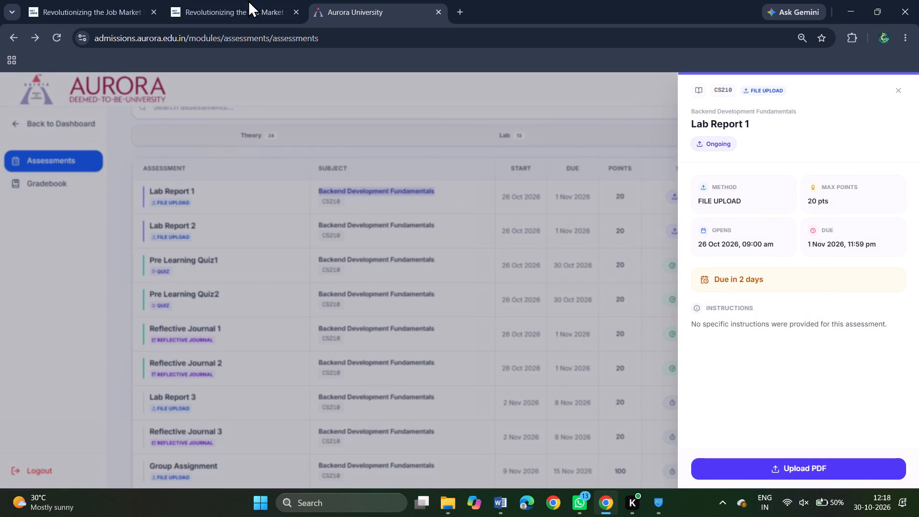
left_click(191, 0)
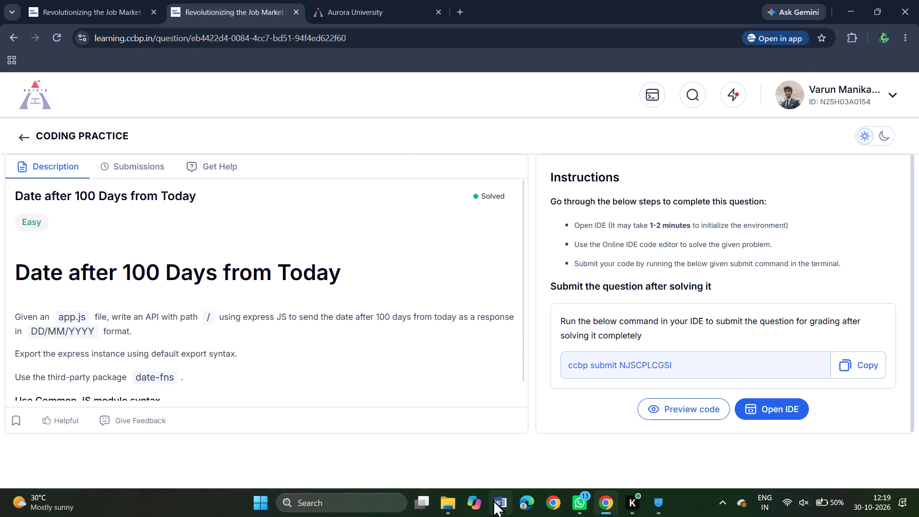
left_click(493, 500)
left_click_drag(502, 239, 425, 236)
key("ctrl+v")
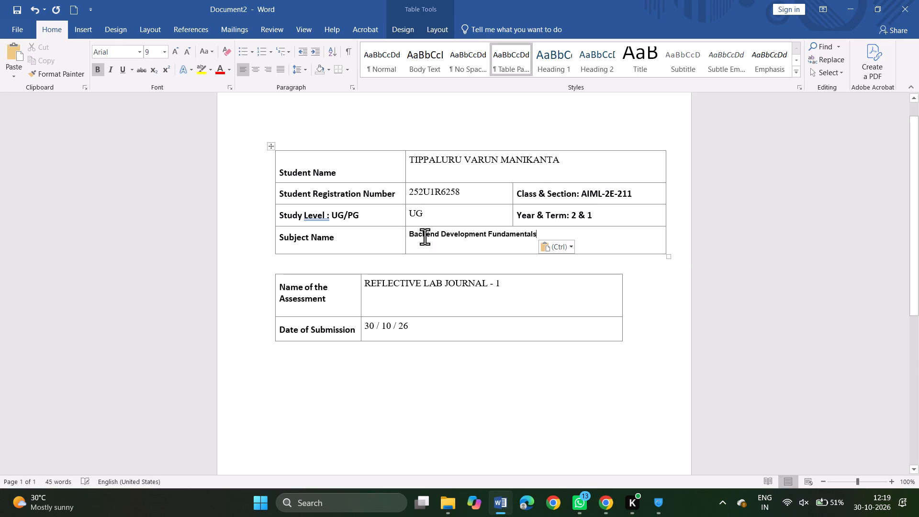
Format the pasted subject name as non-bold Times New Roman at 14 pt.
left_click(493, 249)
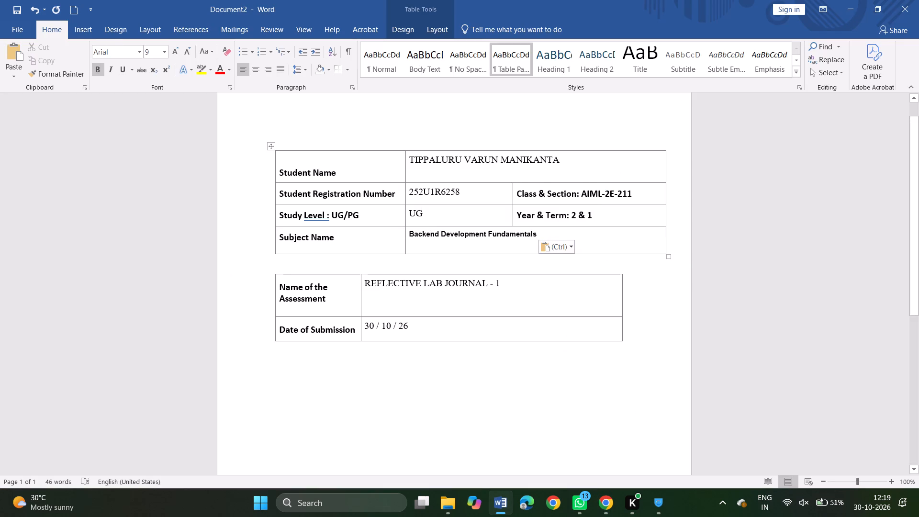
left_click(541, 236)
left_click_drag(539, 235, 437, 231)
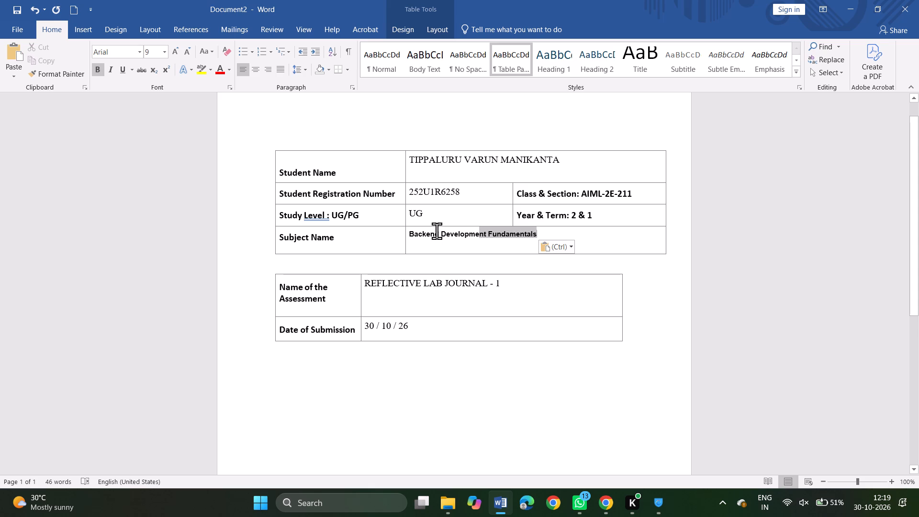
left_click_drag(437, 231, 410, 233)
left_click(419, 211)
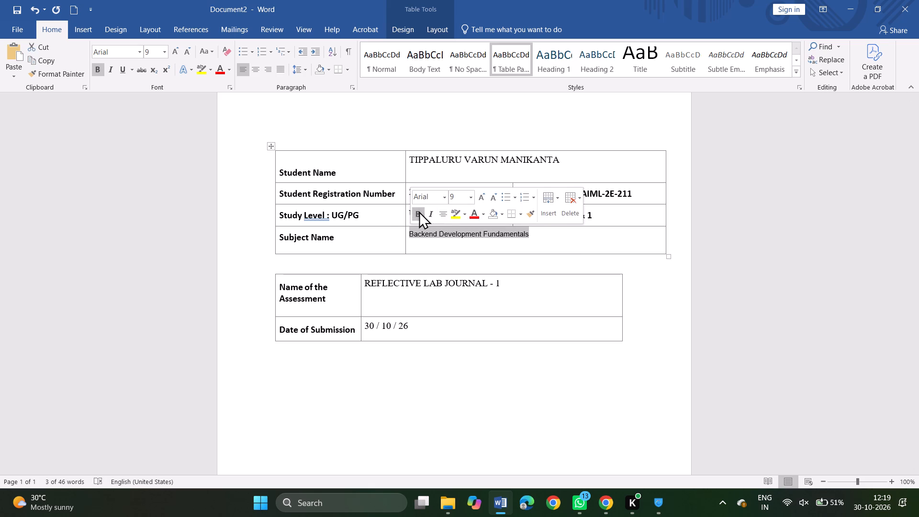
left_click(443, 197)
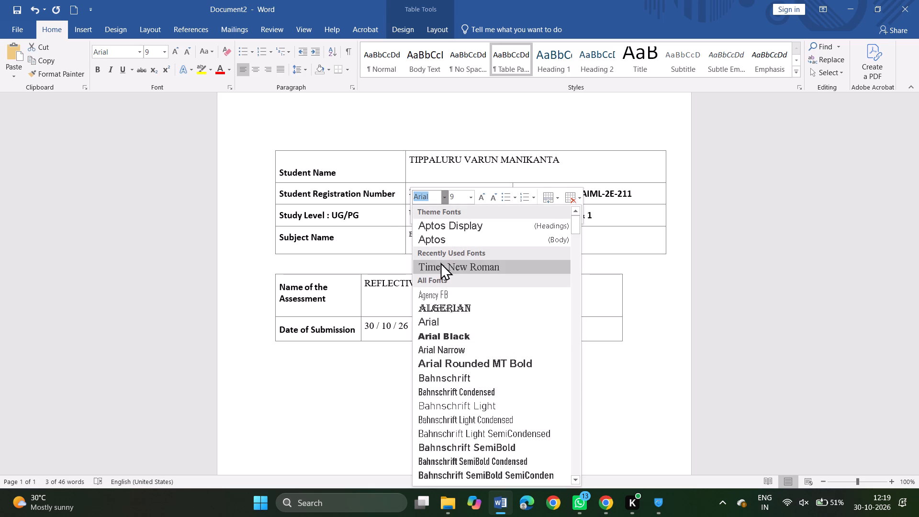
left_click(440, 262)
left_click(474, 194)
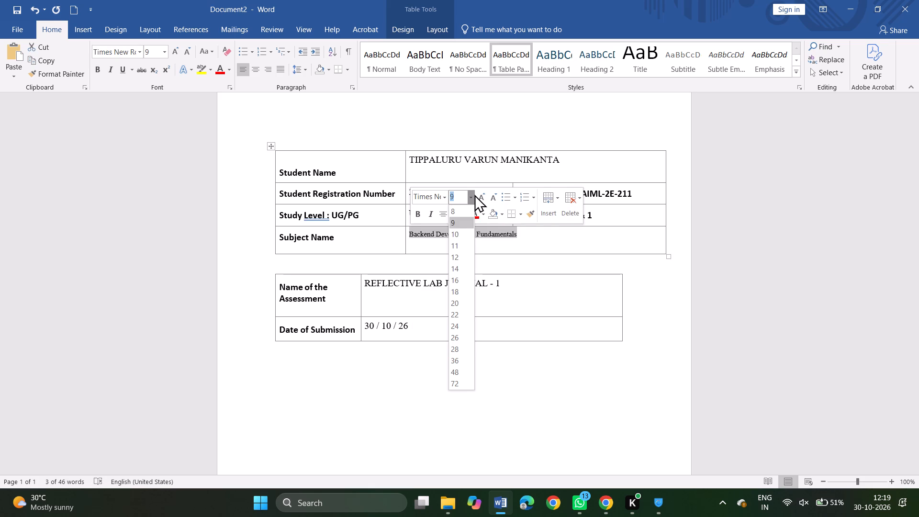
left_click(458, 270)
left_click(584, 244)
Place the insertion point below the assessment table, then capture the "Date after 100 Days from Today" coding practice page in Chrome as a screenshot.
scroll(584, 244, "down", 1)
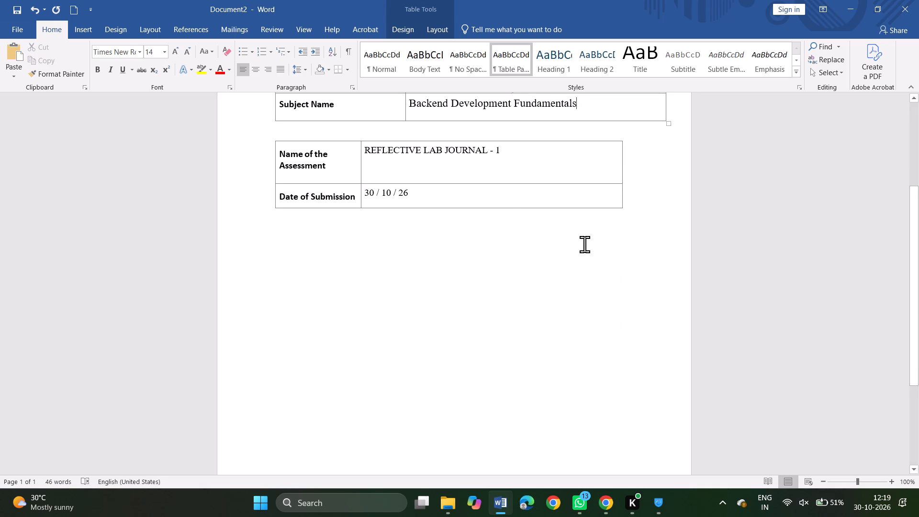
scroll(584, 244, "down", 1)
left_click(652, 201)
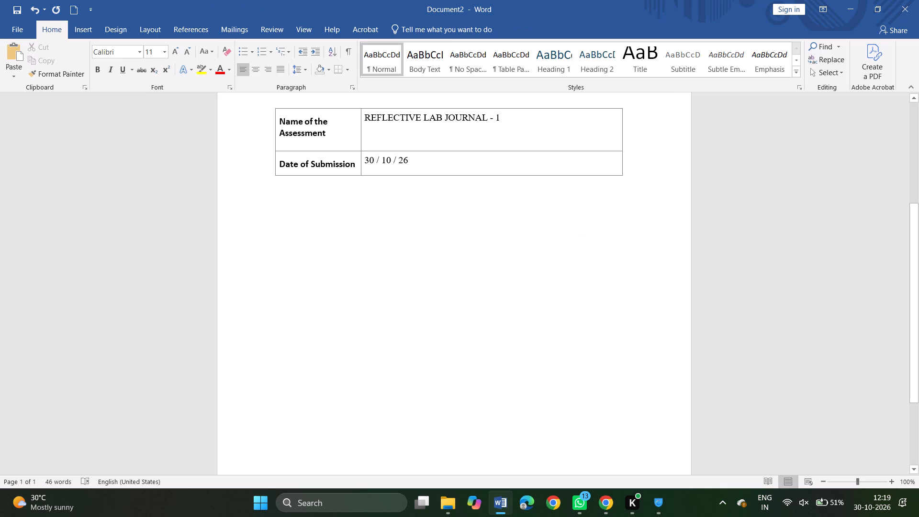
left_click(601, 507)
scroll(343, 330, "up", 2)
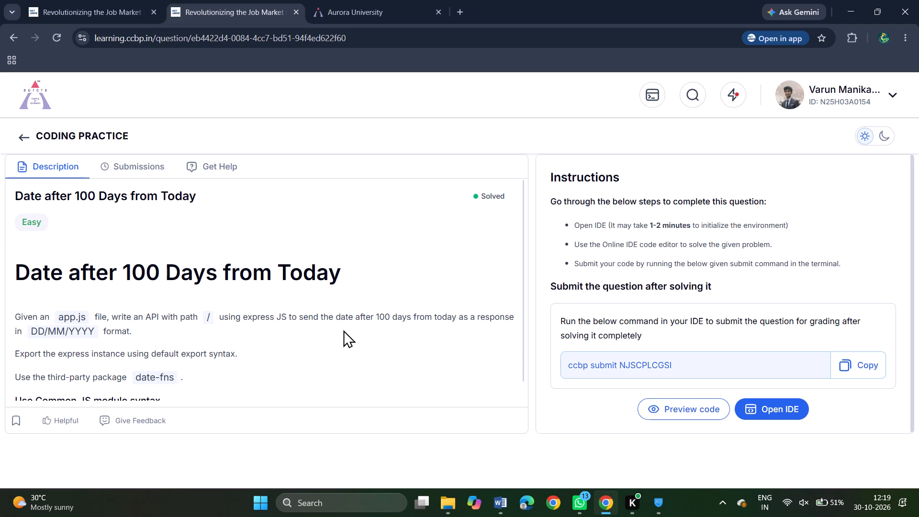
key("Print")
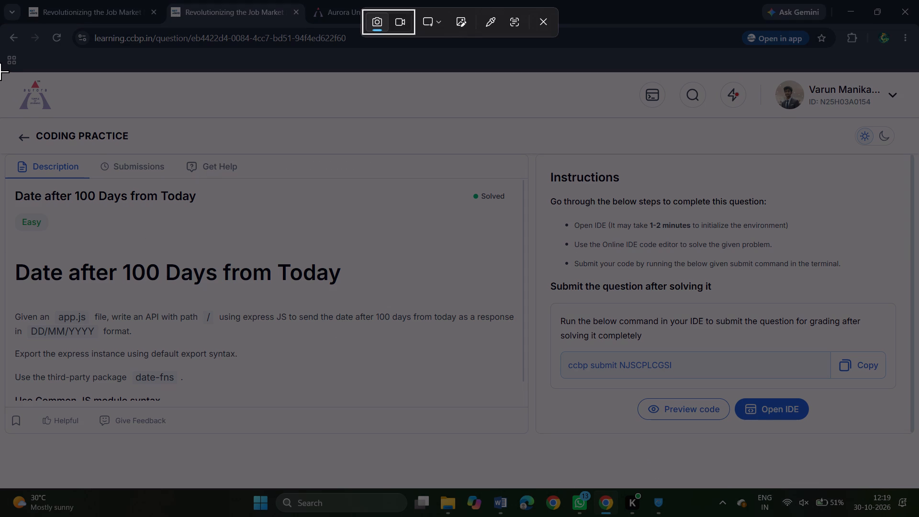
left_click_drag(0, 71, 918, 504)
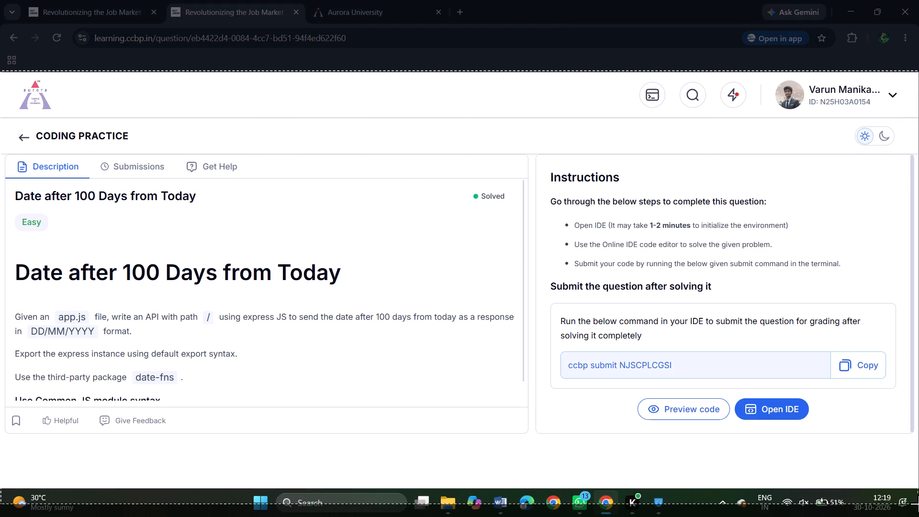
left_click_drag(918, 504, 918, 487)
Open the coding question's IDE in a new browser tab and return to the question page.
left_click(771, 407)
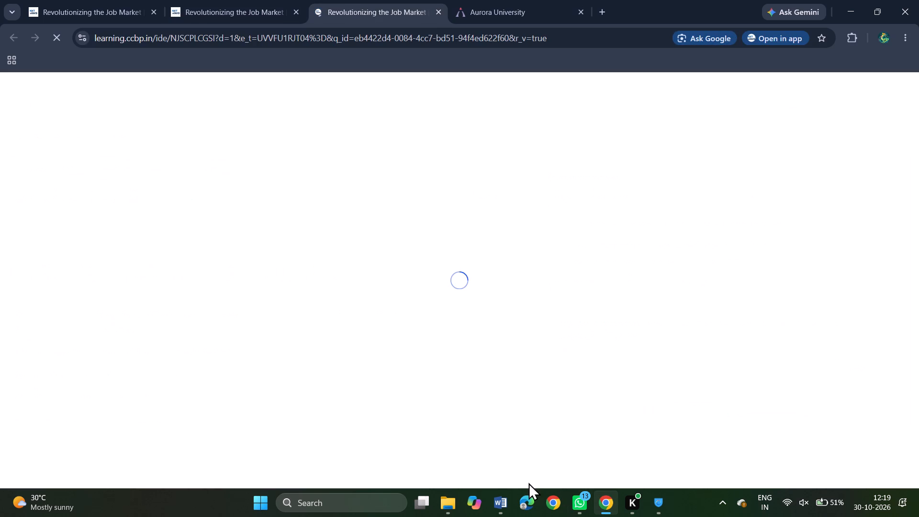
left_click(267, 0)
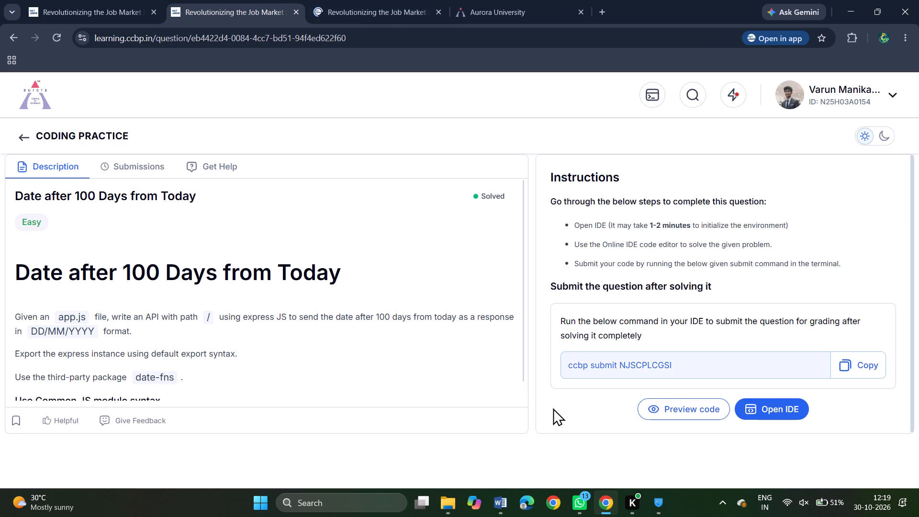
Switch to the Word document and paste the captured question screenshot below the assessment table.
left_click(492, 503)
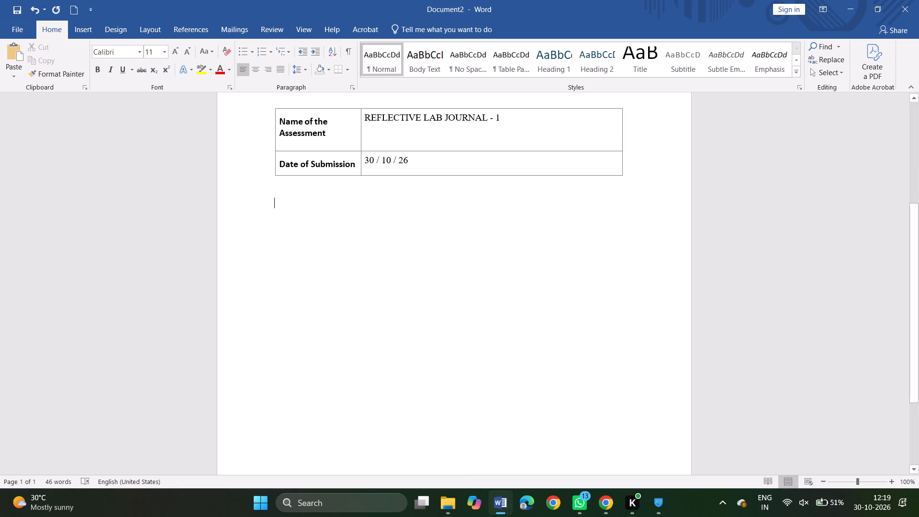
key("ctrl+v")
Add the heading "Question 1:" on its own line between the assessment table and the screenshot.
scroll(362, 319, "up", 1)
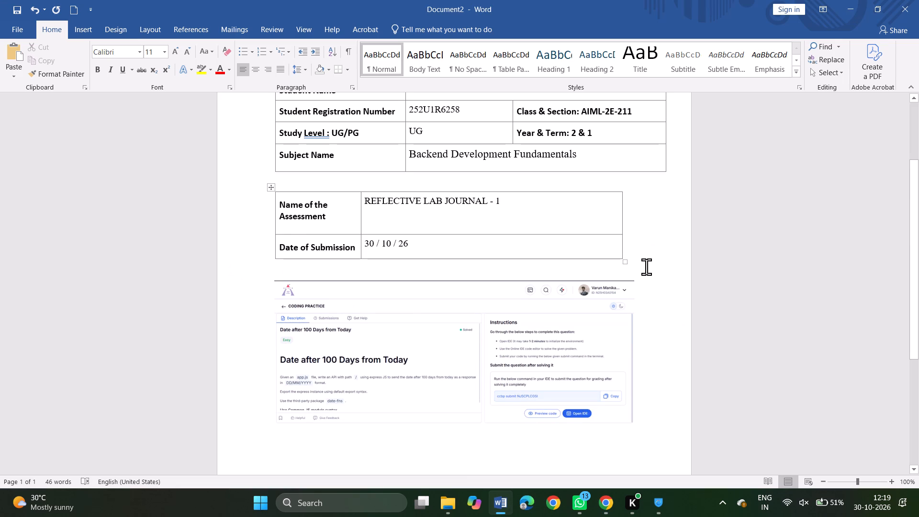
left_click(639, 261)
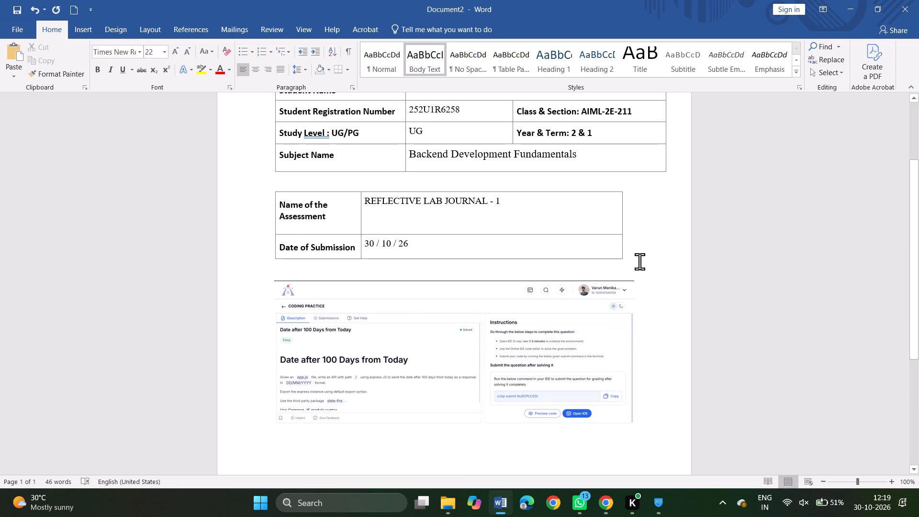
key("Return")
key("q")
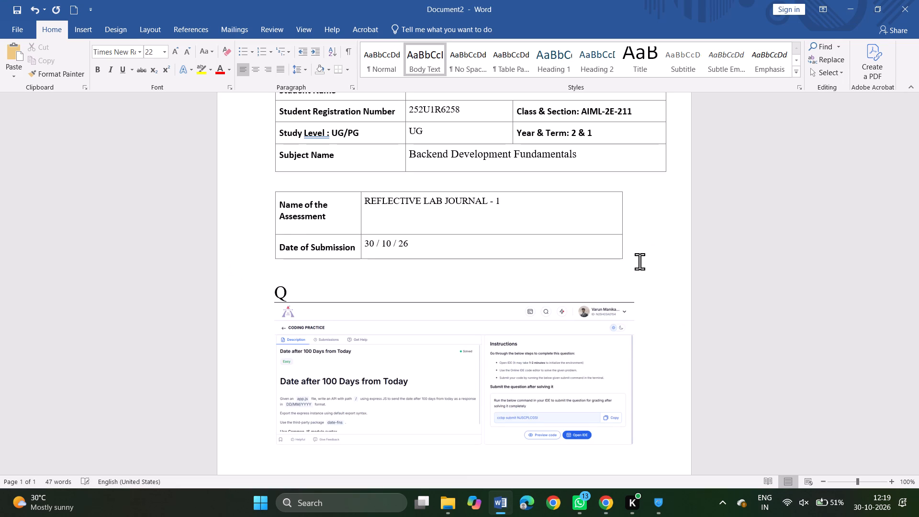
type("uestion 1")
key("shift+colon")
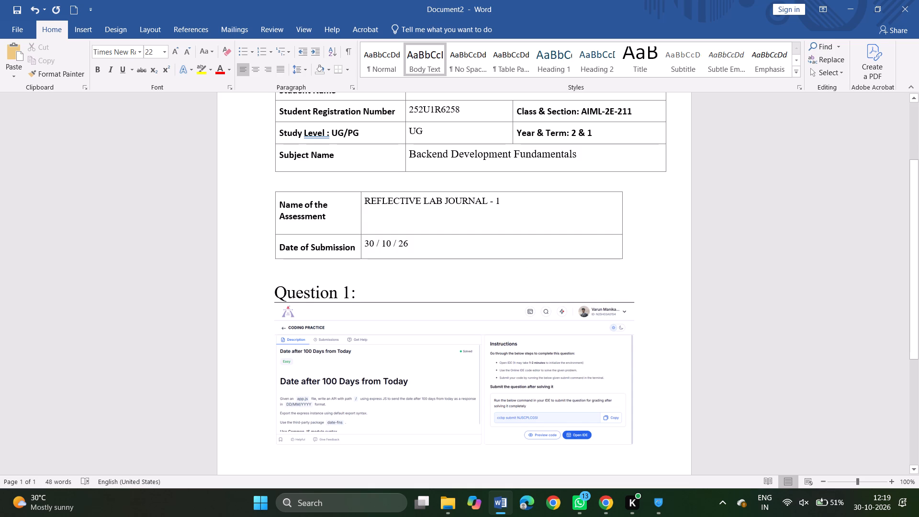
key("Return")
Set the "Question 1:" heading to 16 pt and leave one blank line between it and the screenshot.
left_click_drag(357, 294, 268, 288)
left_click(164, 49)
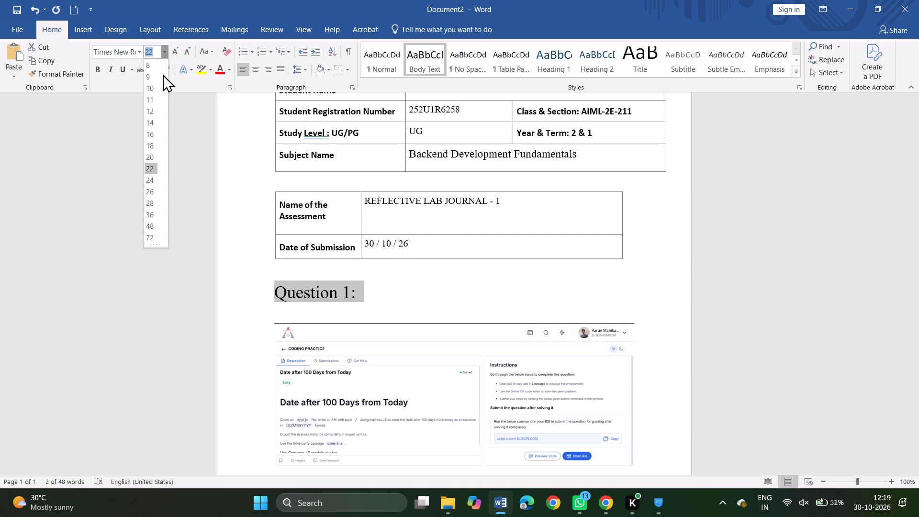
left_click(153, 128)
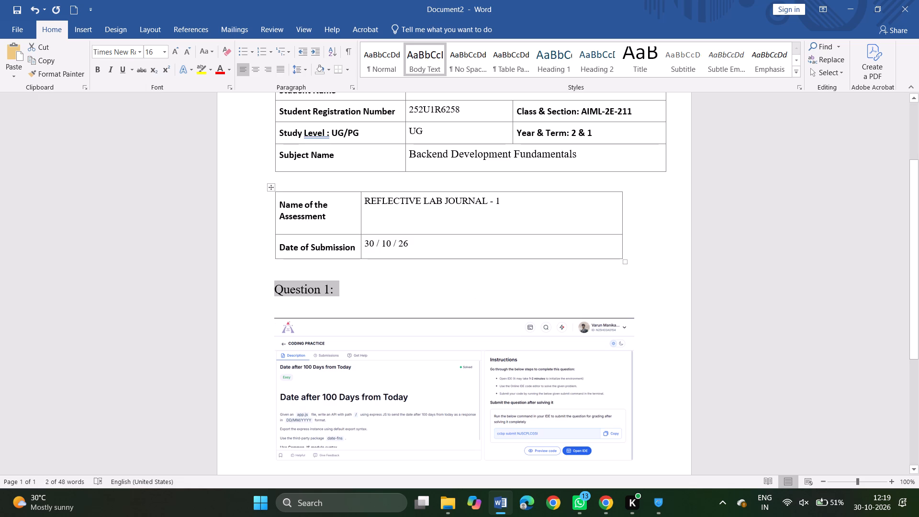
left_click(285, 301)
key("BackSpace")
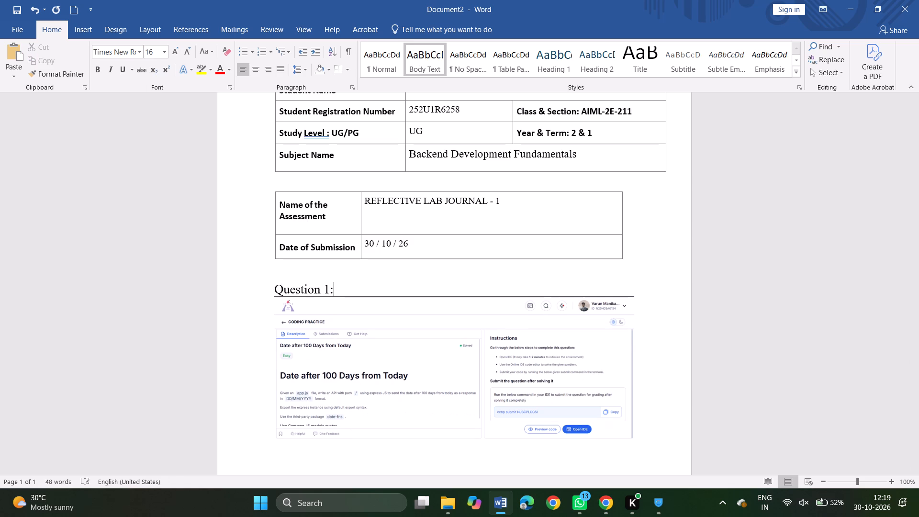
key("Return")
Add two line breaks below the question screenshot in the document.
scroll(221, 385, "down", 2)
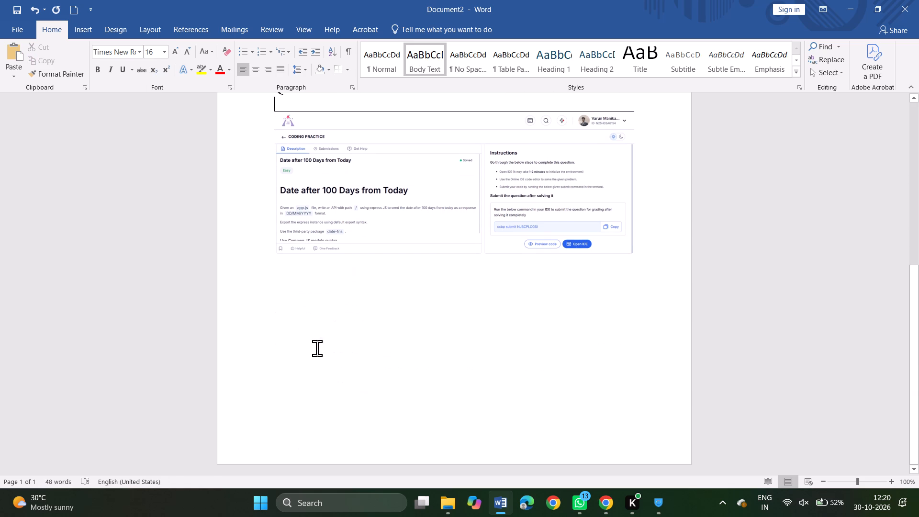
scroll(395, 330, "down", 1)
left_click(658, 260)
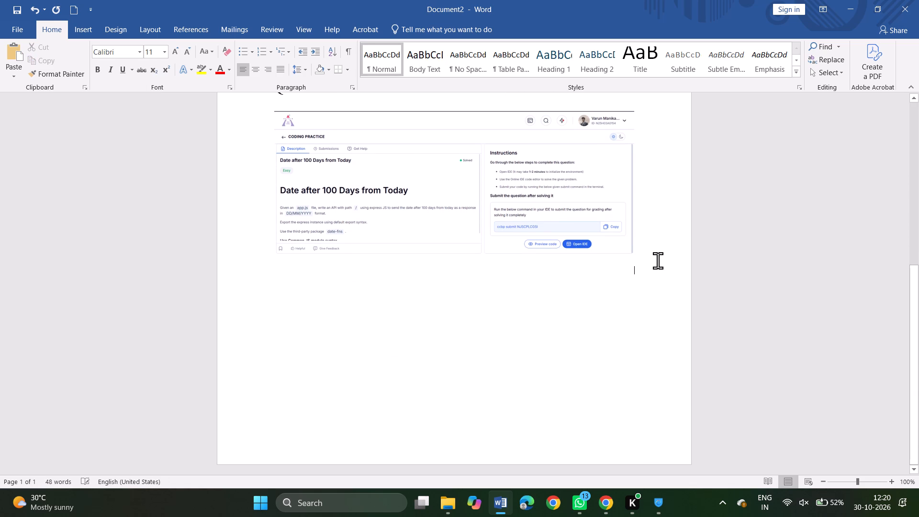
key("Return")
key("Return")
Switch to the coding question's IDE in Chrome and open app.js from the coding-practice-3a folder.
left_click(605, 500)
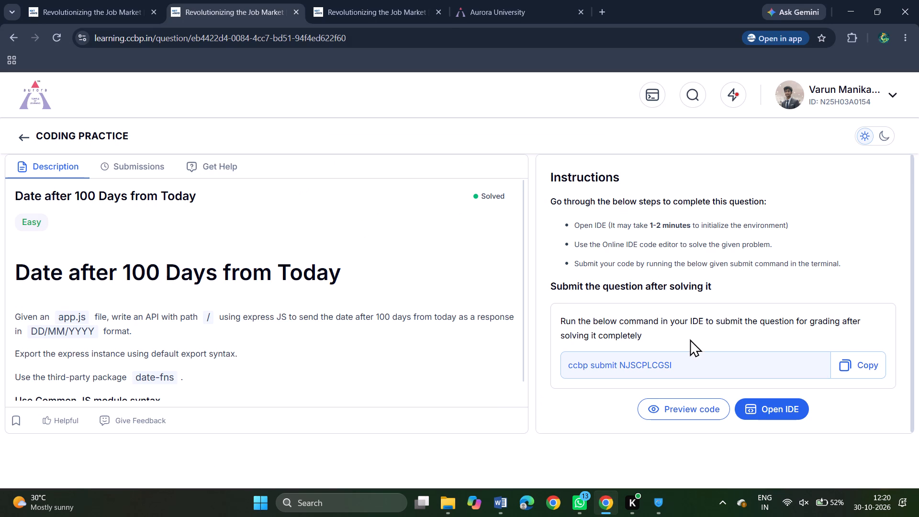
left_click(333, 0)
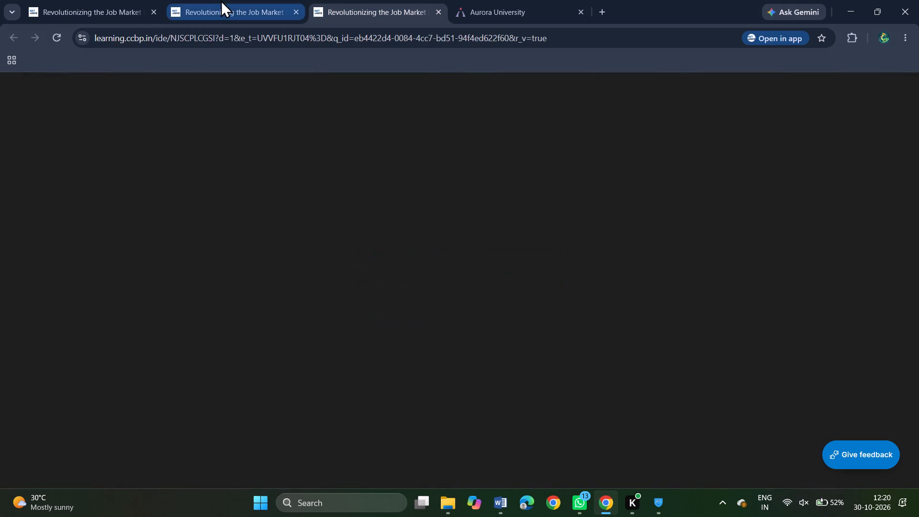
left_click(73, 109)
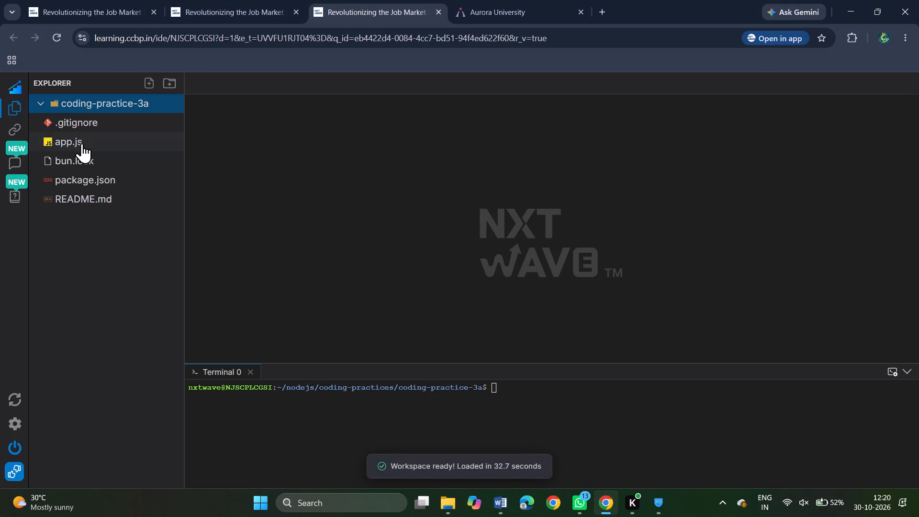
left_click(82, 143)
scroll(306, 218, "up", 2)
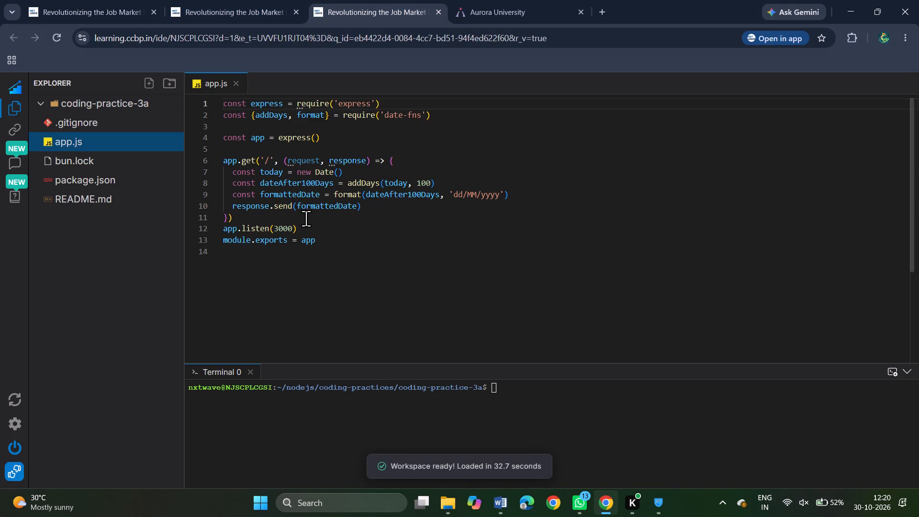
Copy the submit command from the question page and run it in the IDE terminal.
left_click(522, 393)
key("Up")
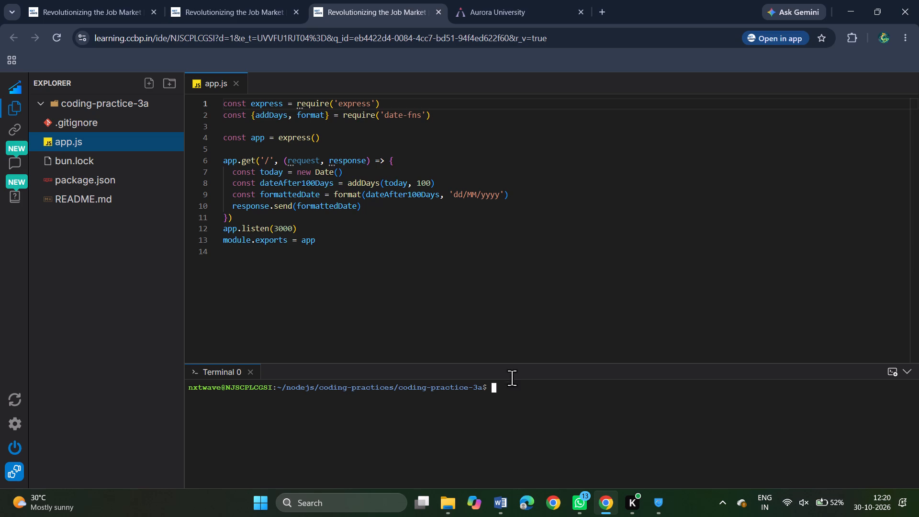
left_click(230, 0)
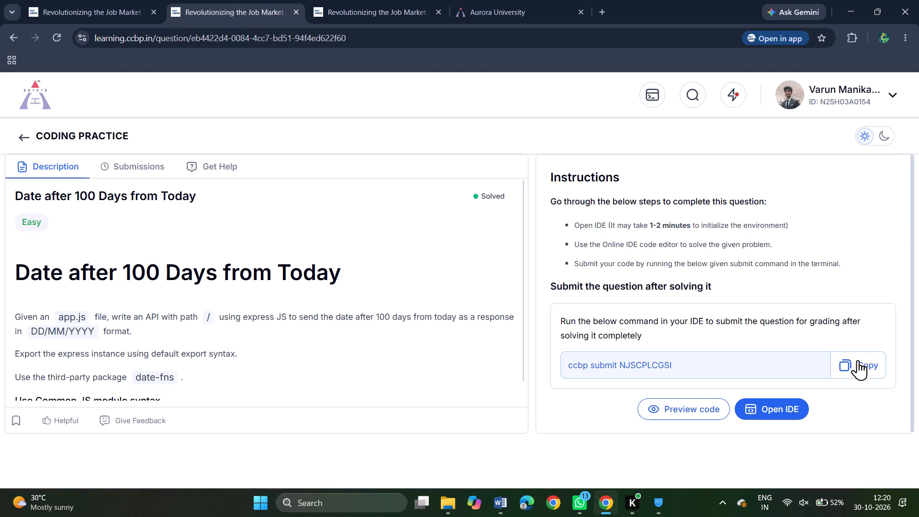
left_click(858, 360)
left_click(335, 0)
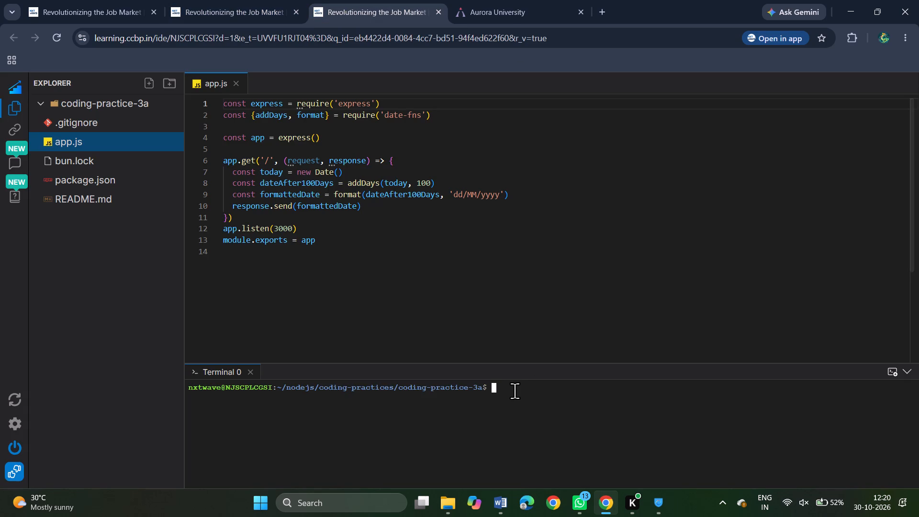
left_click(515, 391, "ctrl")
key("ctrl+shift+v")
key("Return")
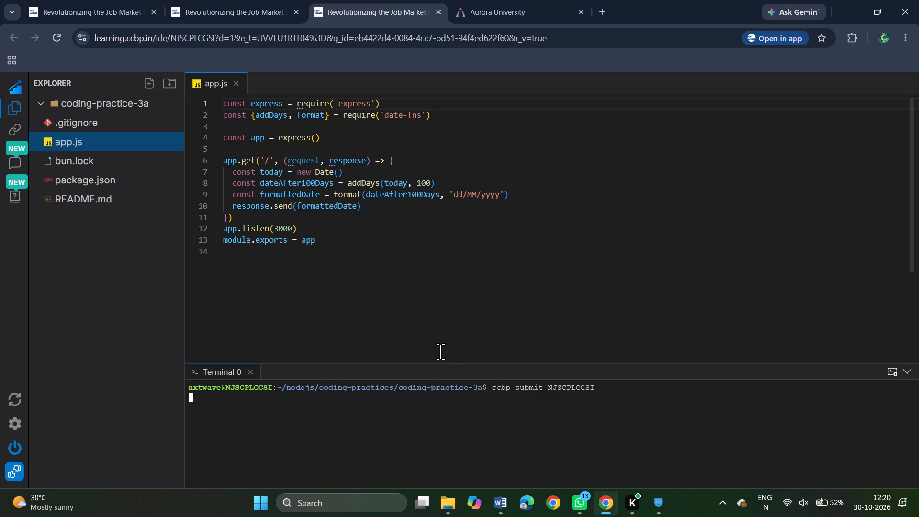
Capture the IDE area with the app.js code and terminal, and paste it into the Word document below the question screenshot.
key("Print")
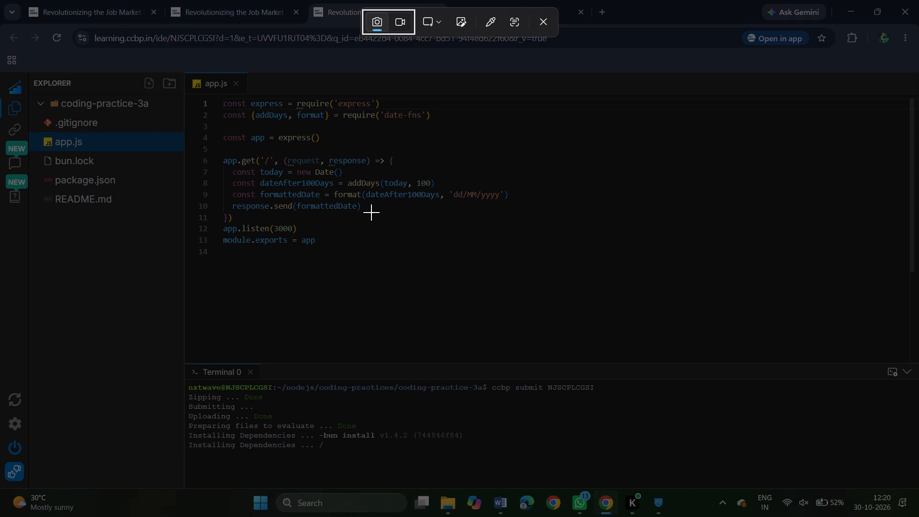
left_click_drag(0, 68, 751, 463)
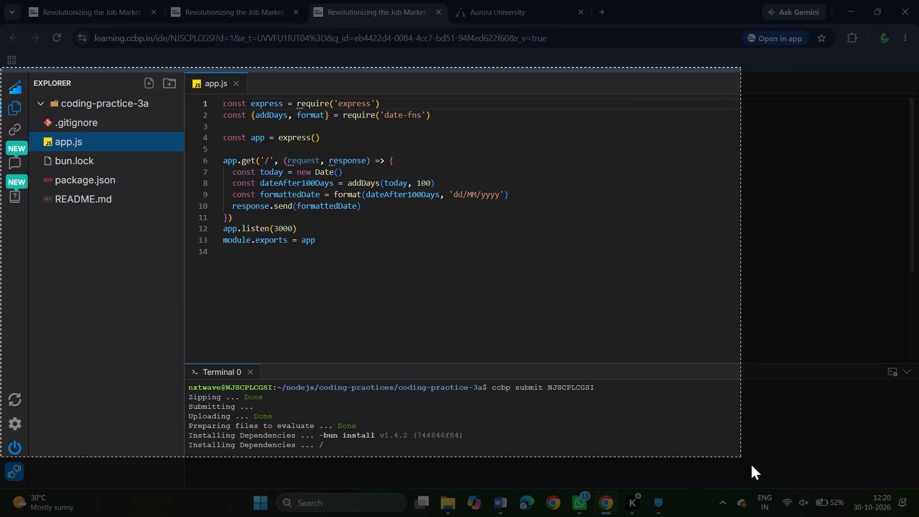
left_click_drag(751, 463, 918, 484)
left_click(220, 0)
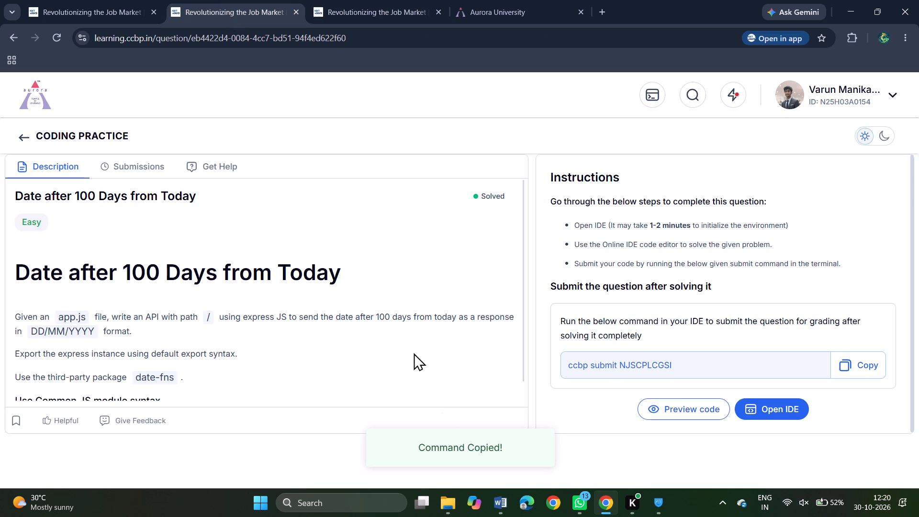
left_click(501, 507)
key("ctrl+v")
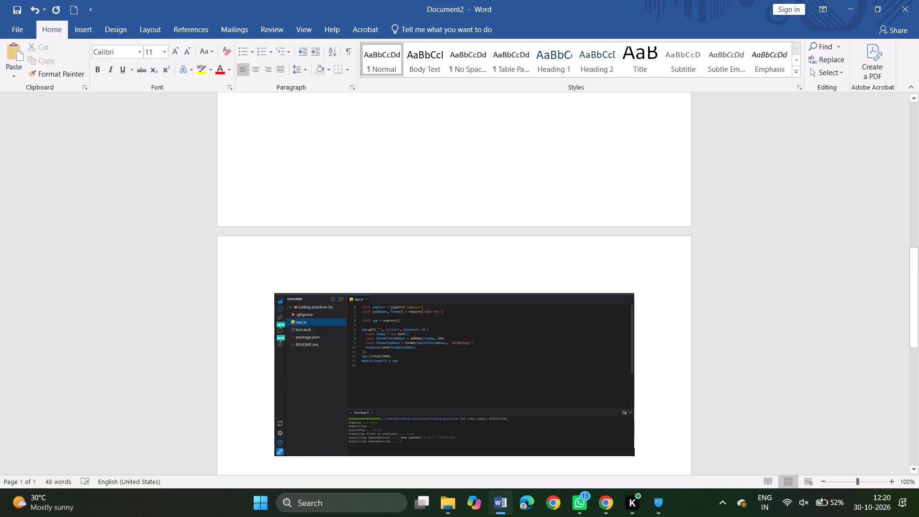
Insert blank lines above the "Question 1:" heading until it starts at the top of page 2.
scroll(561, 442, "up", 2)
scroll(561, 442, "down", 1)
scroll(429, 303, "down", 1)
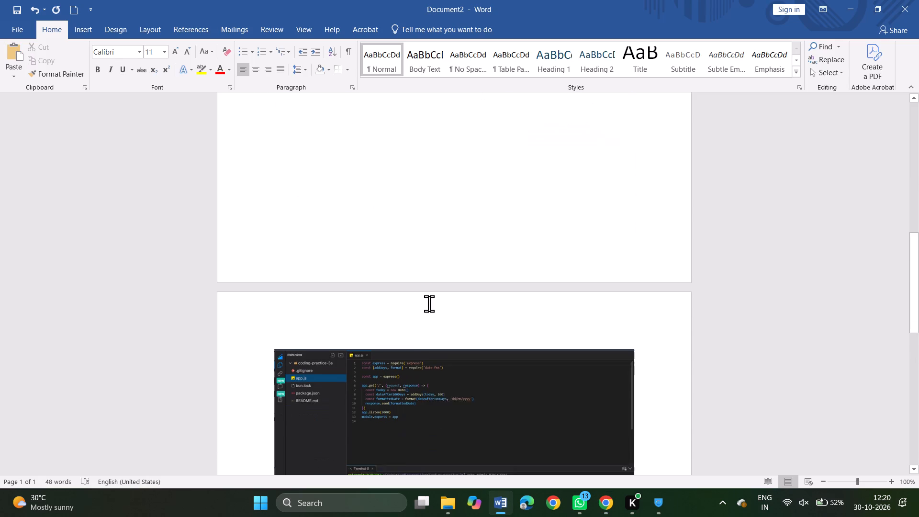
scroll(610, 511, "up", 2)
scroll(387, 277, "up", 3)
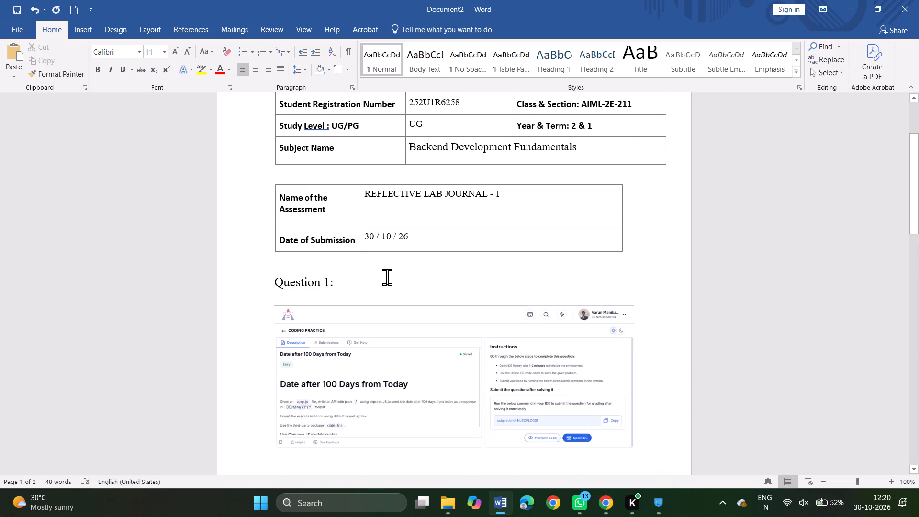
left_click(296, 289)
key("Return")
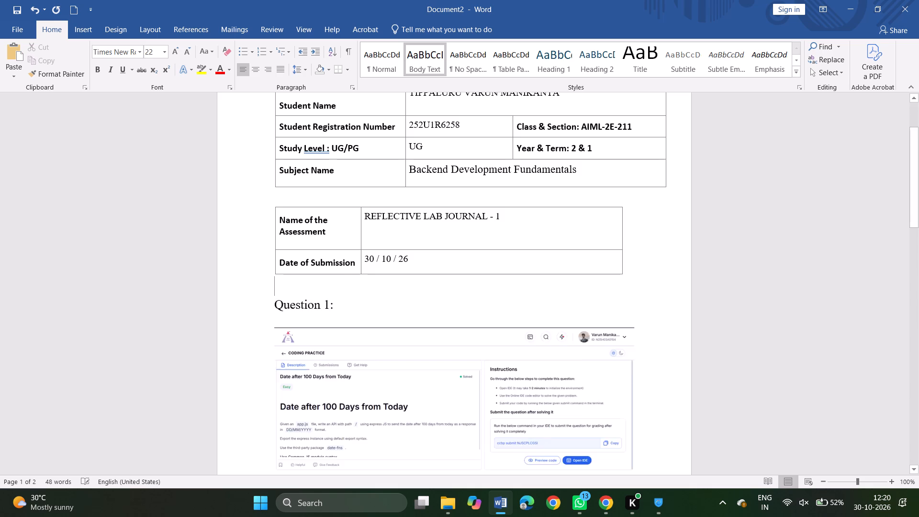
key("Return")
key("Return")
key("Return")
key("Return")
key("Return")
key("Return")
key("Return")
key("Return")
scroll(296, 289, "down", 1)
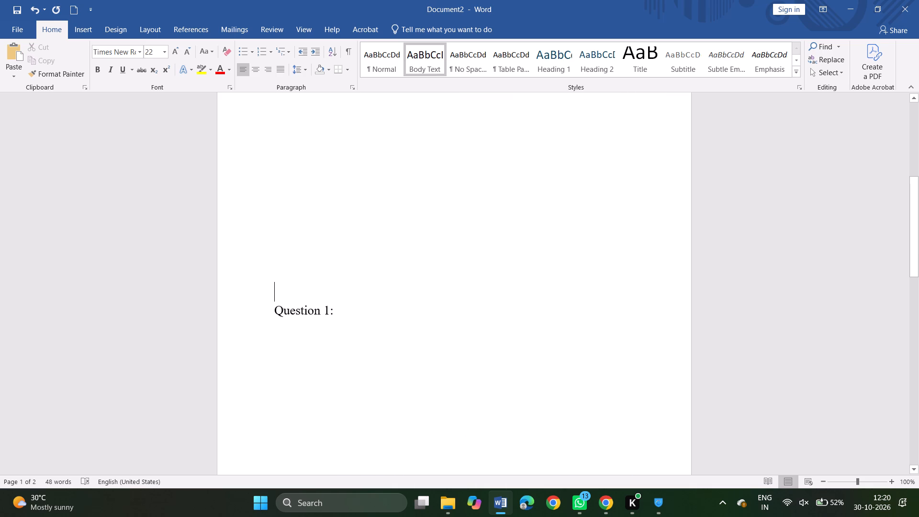
scroll(296, 289, "down", 1)
key("Return")
key("Return")
key("Return")
key("Return")
key("Return")
key("Return")
key("Return")
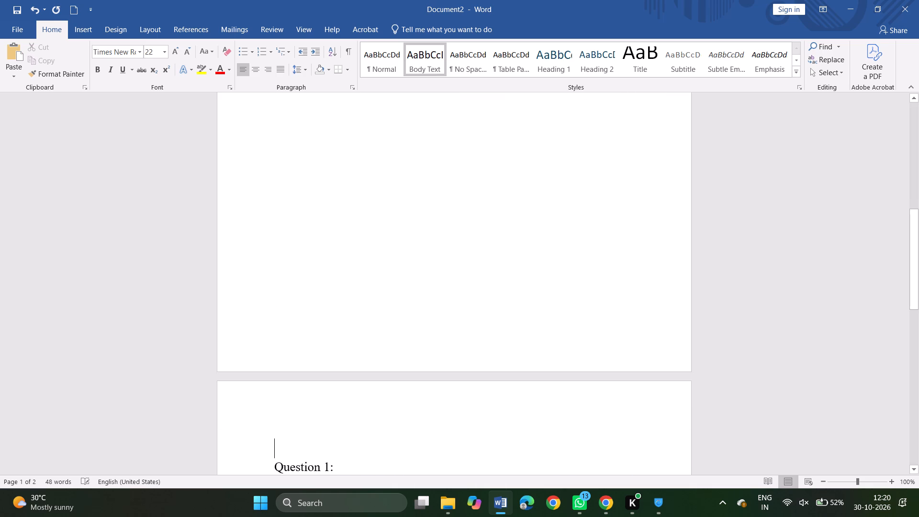
scroll(296, 289, "down", 1)
key("BackSpace")
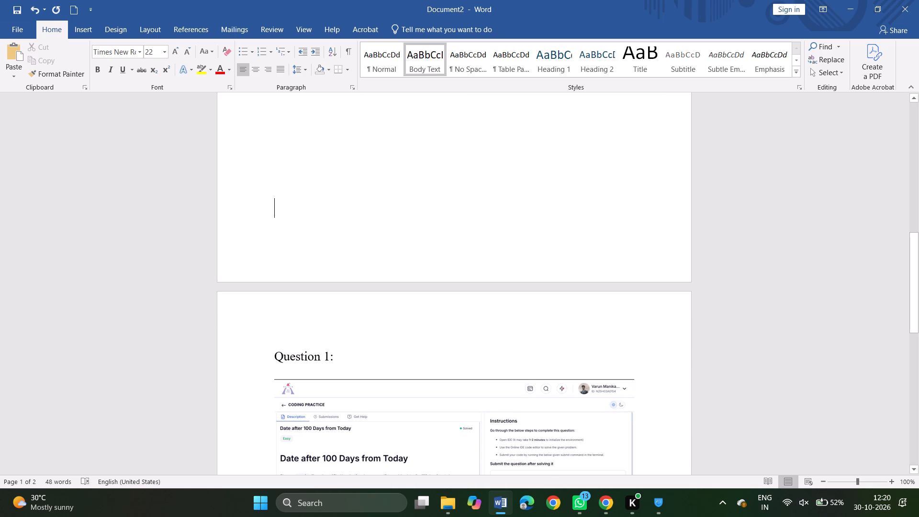
key("Down")
key("BackSpace")
key("Return")
Start a new line below the code screenshot on page 2.
scroll(301, 327, "down", 2)
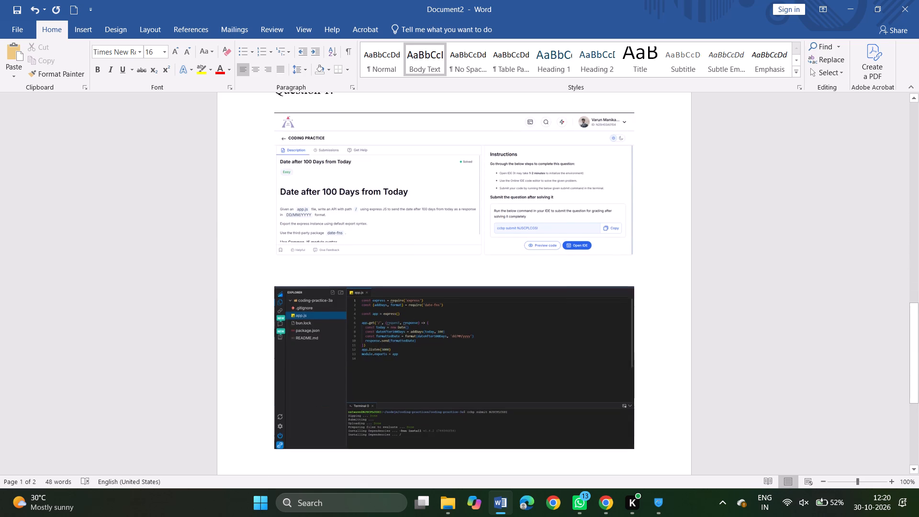
scroll(301, 327, "down", 2)
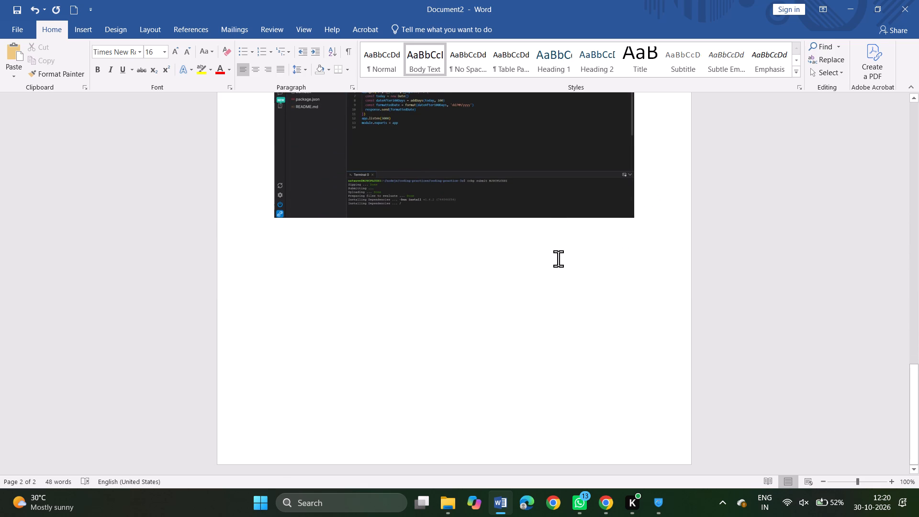
left_click(558, 258)
left_click(656, 223)
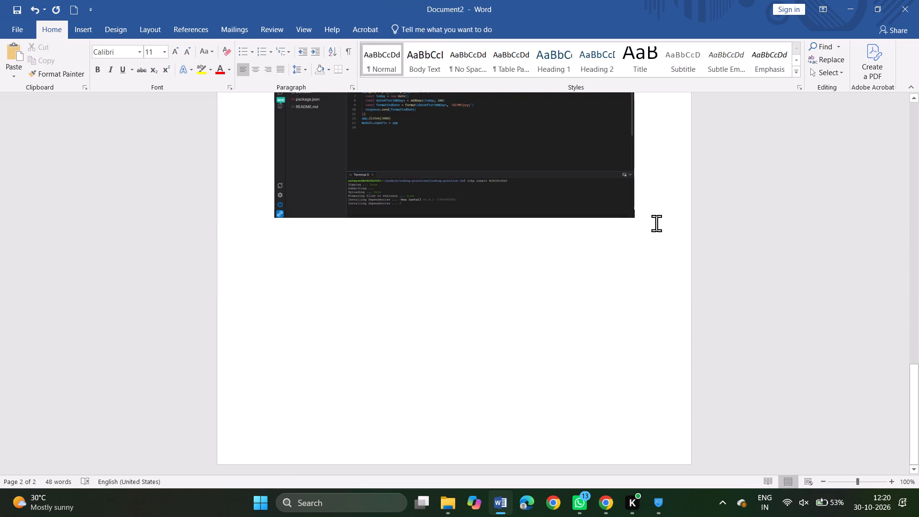
key("Return")
Return to the IDE in Chrome and open the submission URL shown in the terminal.
left_click(609, 497)
scroll(408, 330, "down", 1)
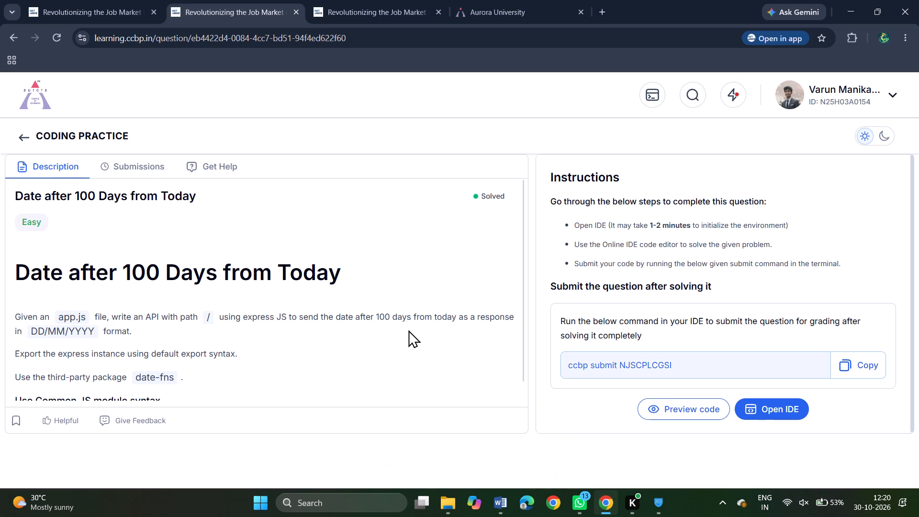
left_click(370, 22)
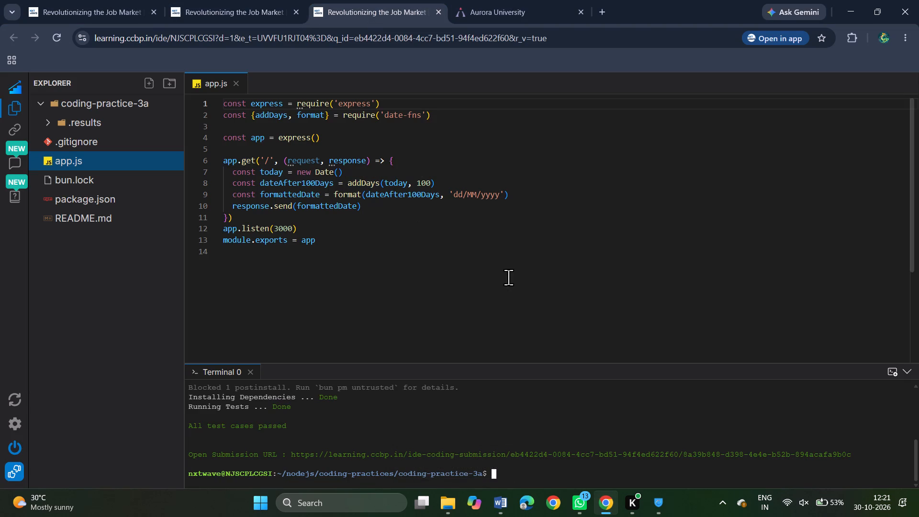
left_click(465, 459)
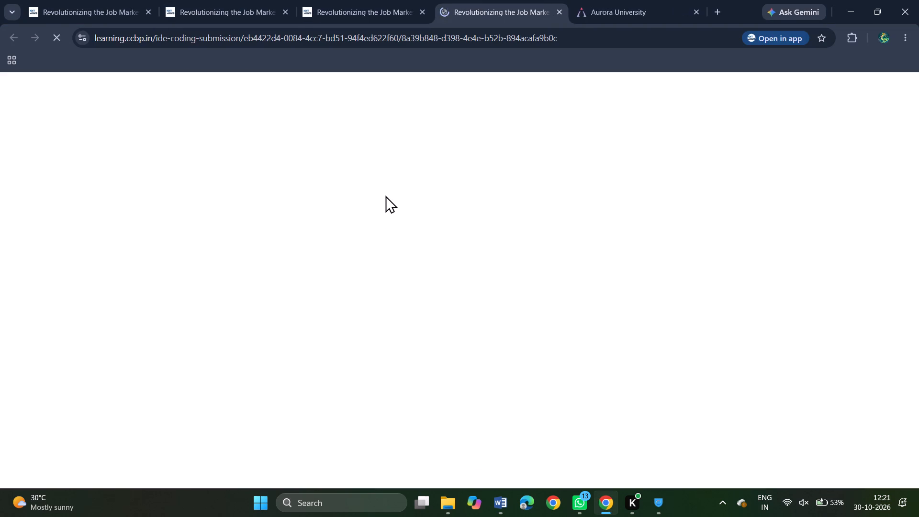
Capture the Submission Details page and paste it into the Word document below the code screenshot.
key("Print")
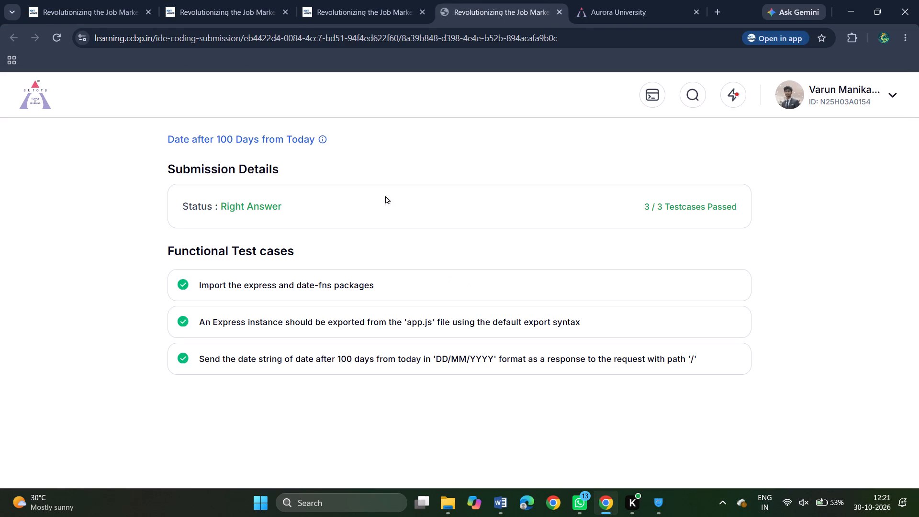
left_click_drag(0, 70, 918, 486)
left_click(498, 506)
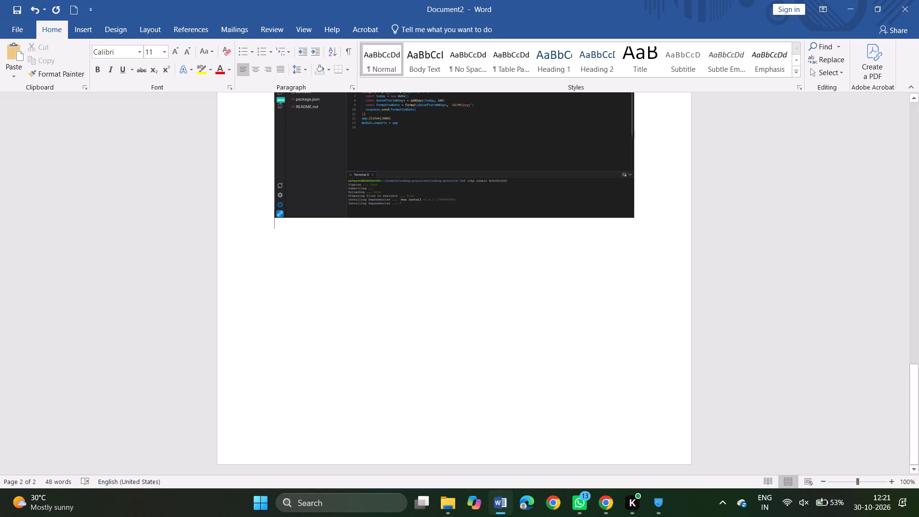
key("ctrl+v")
Insert a blank line between the code screenshot and the submission details screenshot.
scroll(384, 299, "up", 1)
left_click(648, 231)
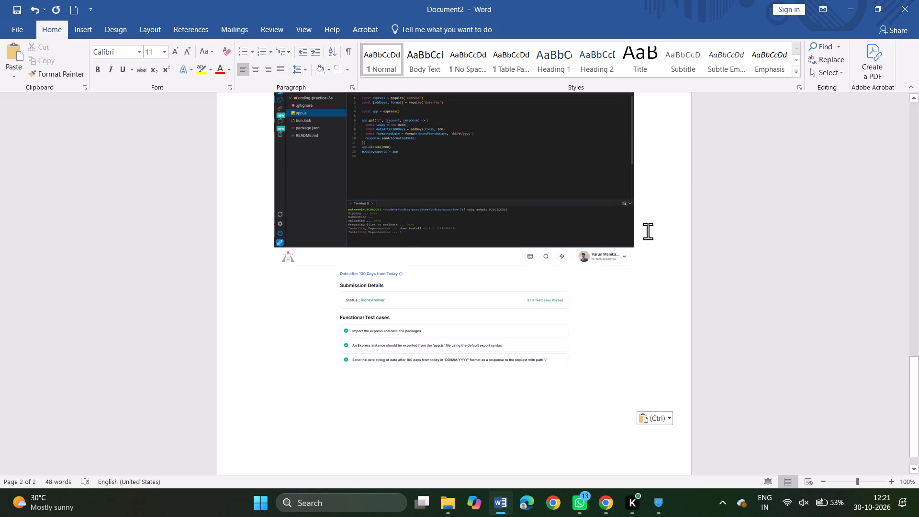
key("Return")
scroll(524, 289, "up", 2)
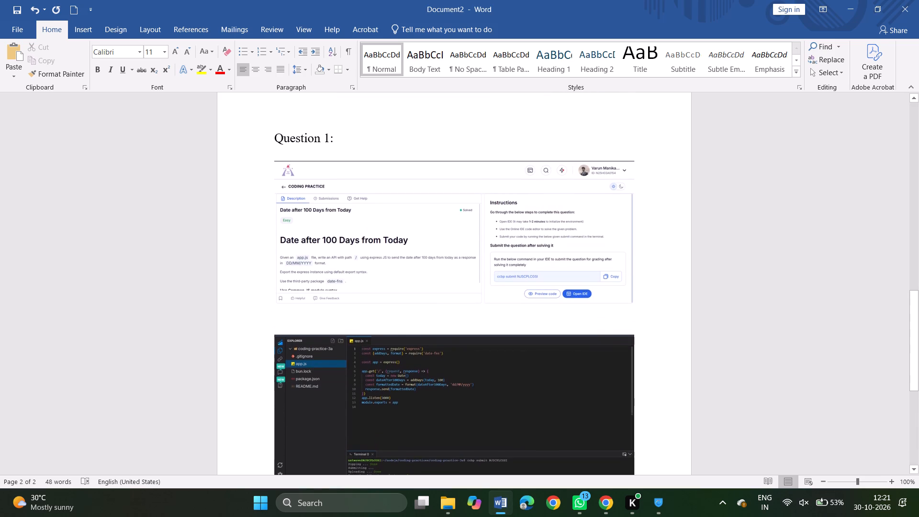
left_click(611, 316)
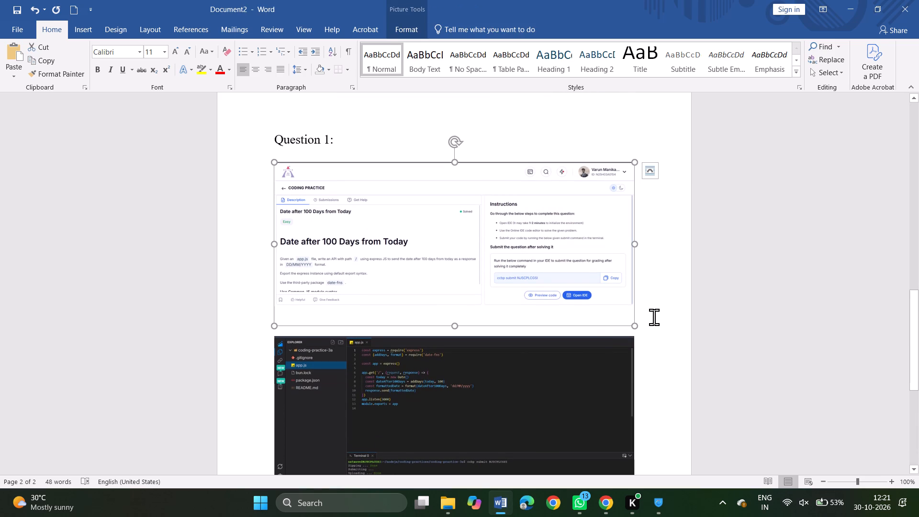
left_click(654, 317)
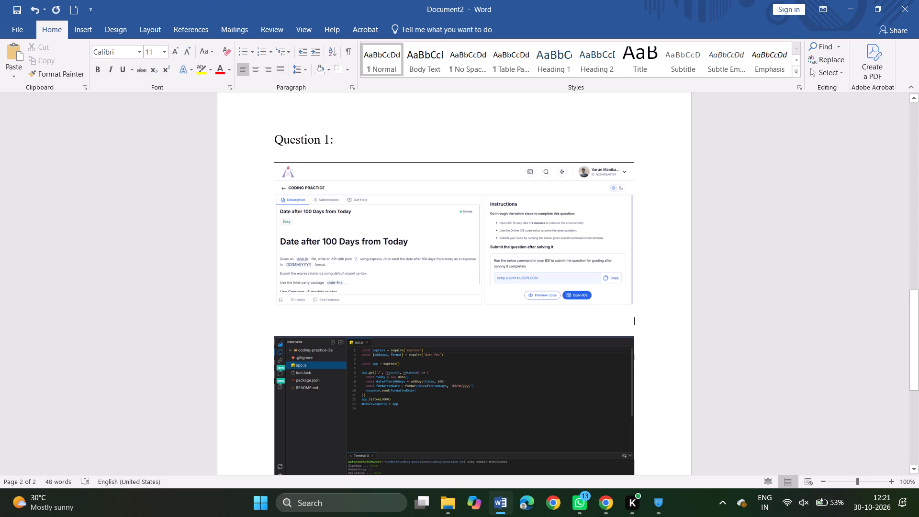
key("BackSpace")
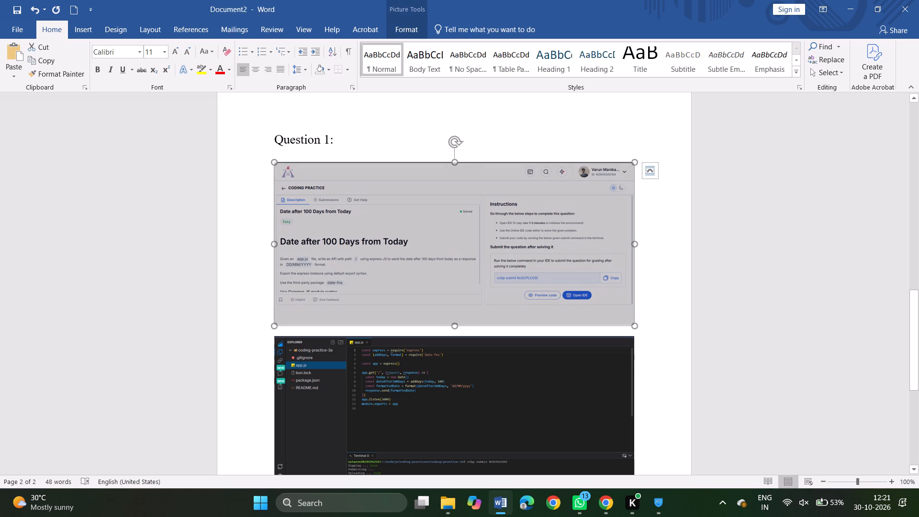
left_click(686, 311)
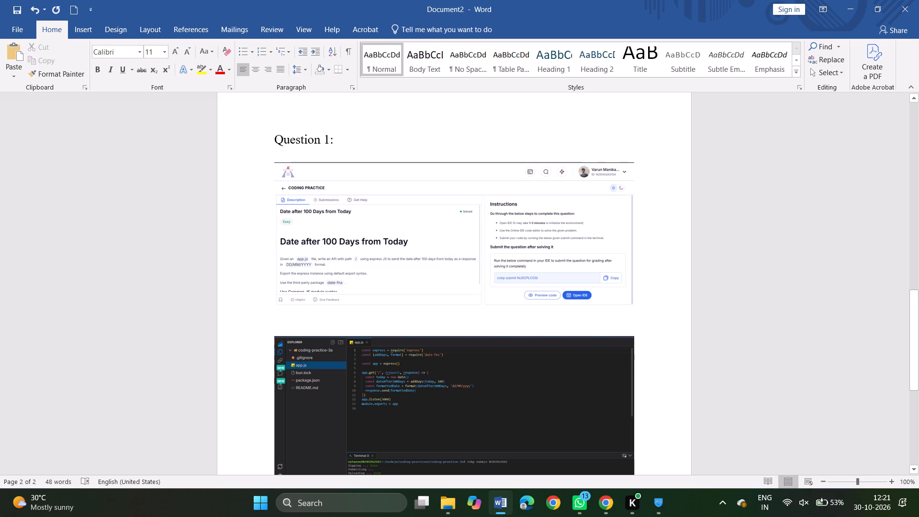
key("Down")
Add the heading "Question 2:" in 16 pt on a new page after the submission details screenshot, followed by a new line.
scroll(643, 318, "down", 3)
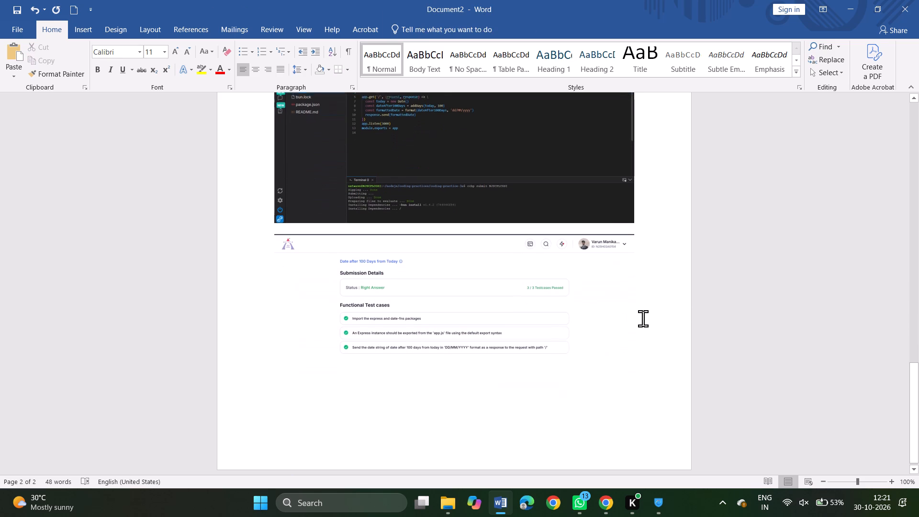
scroll(643, 318, "down", 2)
left_click(664, 441)
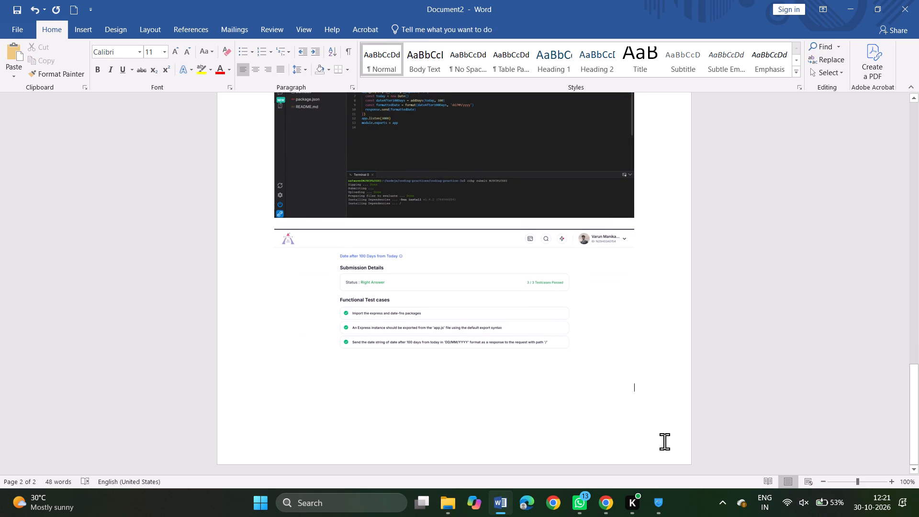
key("Return")
key("Return")
scroll(664, 441, "down", 1)
key("u")
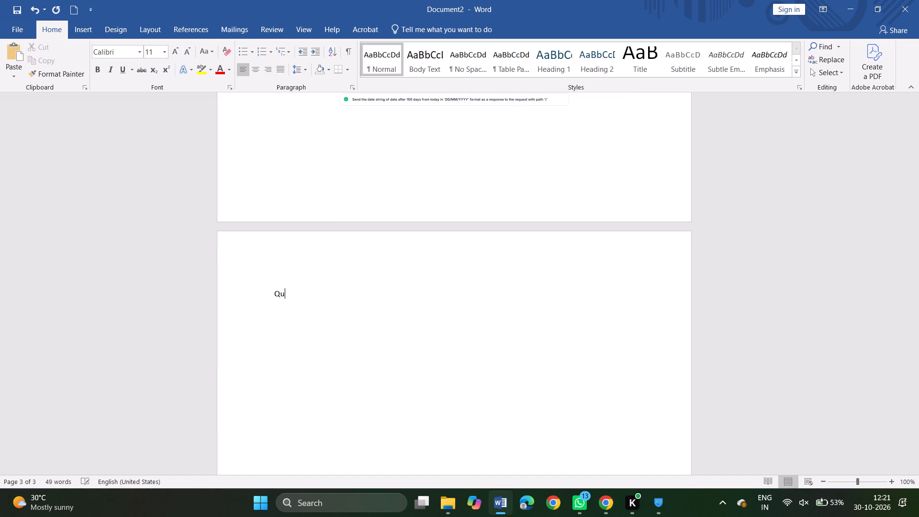
key("BackSpace")
key("BackSpace")
left_click(164, 49)
left_click(150, 135)
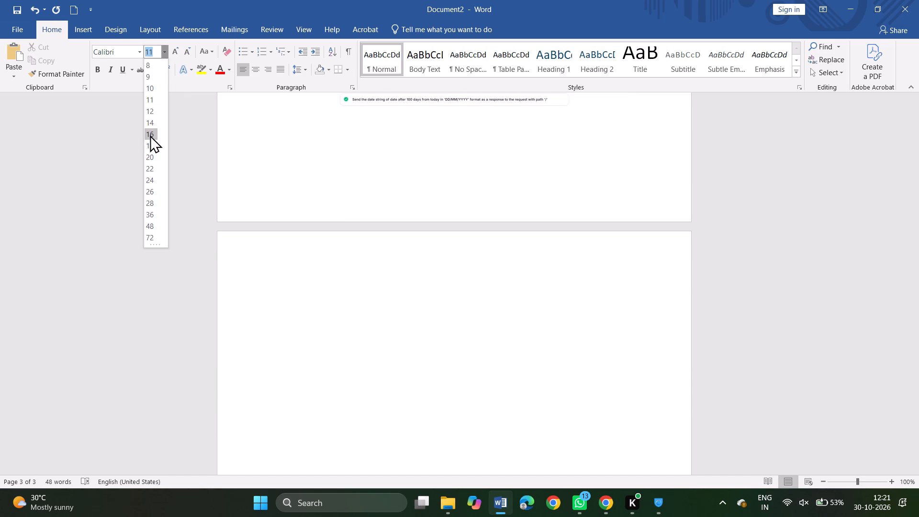
key("q")
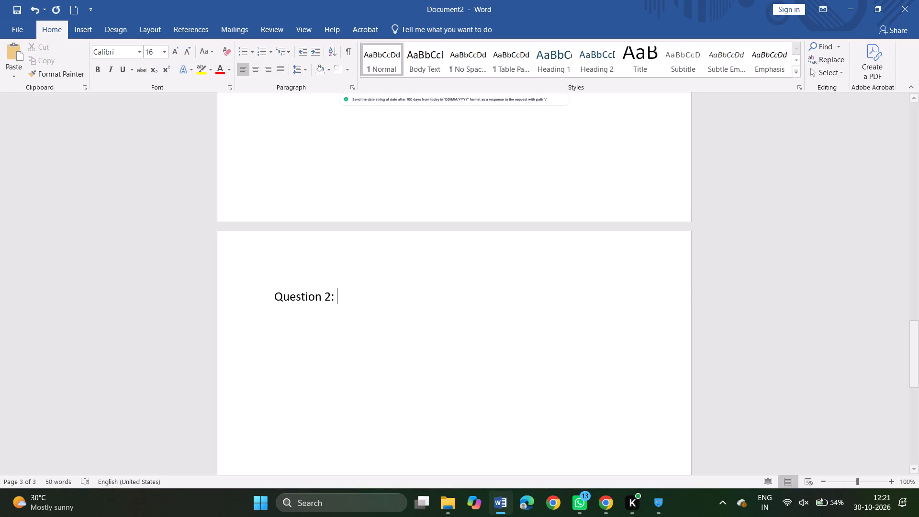
key("Return")
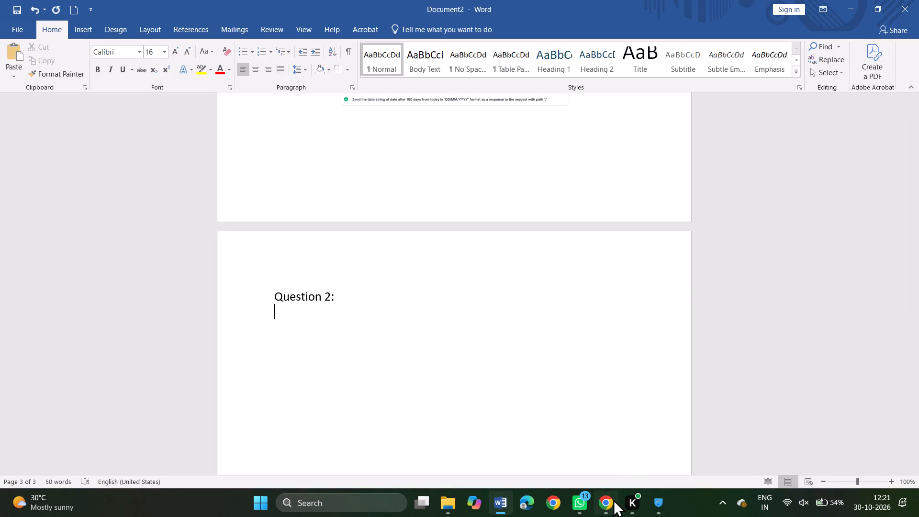
Switch to Chrome and launch the IDE for the Today's Date question, ending the other IDE session and closing the previous question's leftover tabs.
left_click(613, 499)
left_click(196, 0)
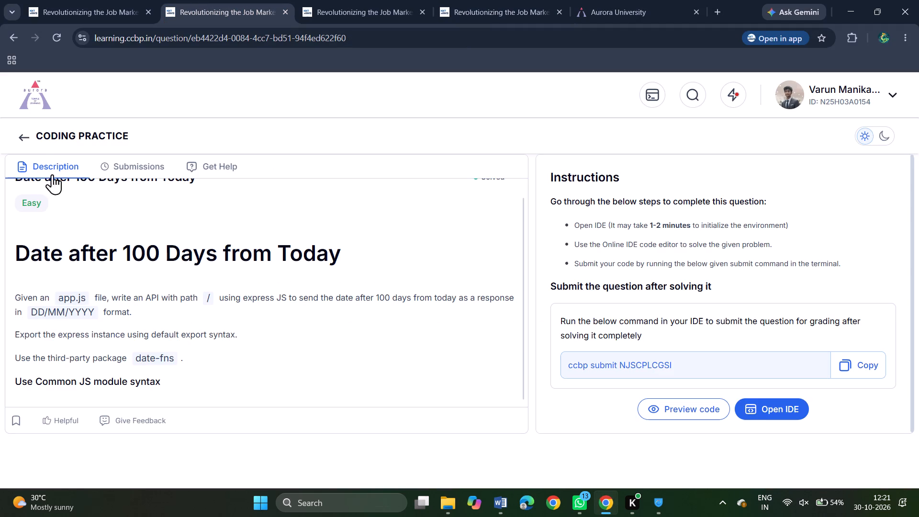
left_click(22, 132)
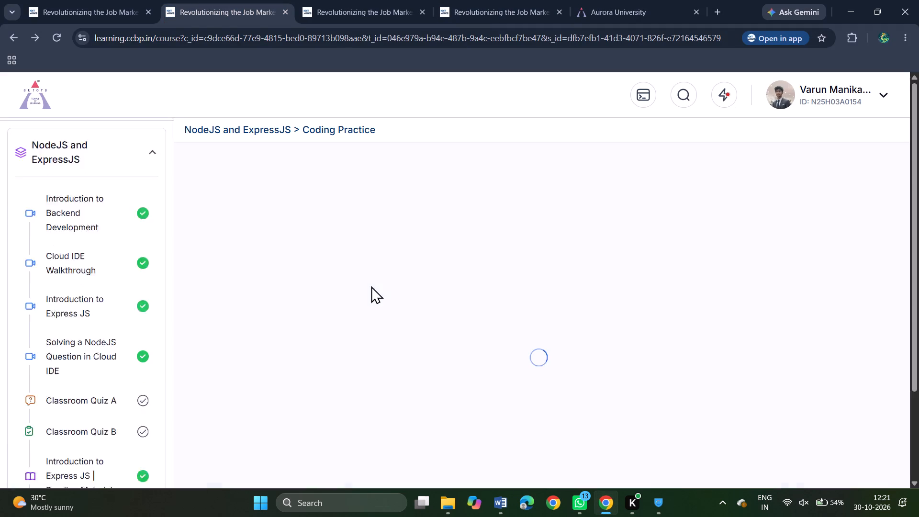
left_click(356, 286)
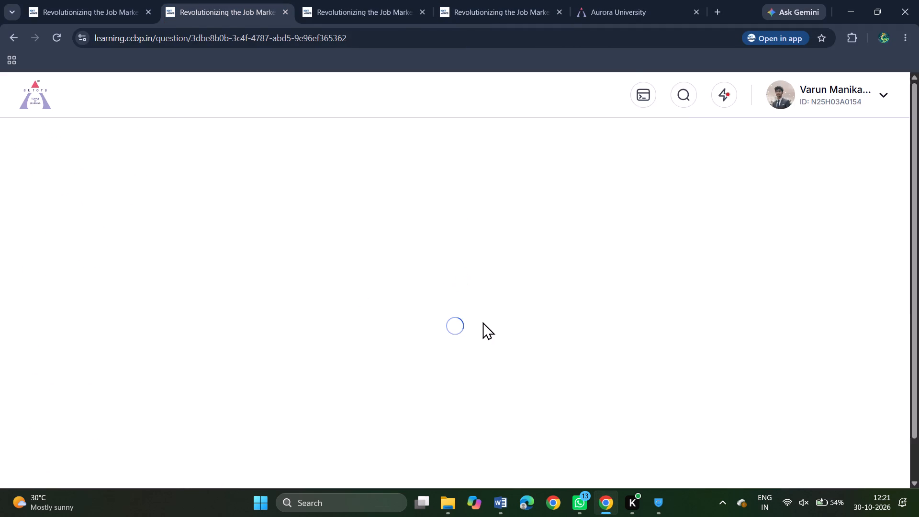
left_click(771, 410)
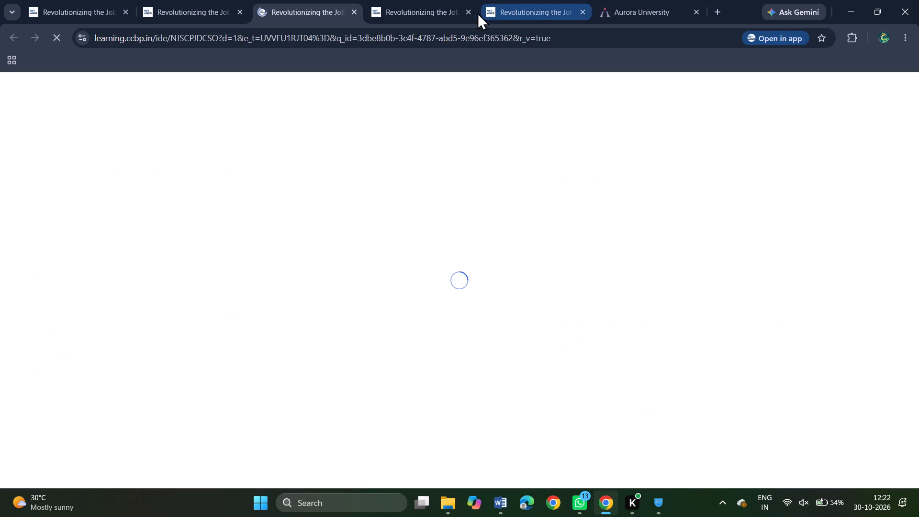
left_click(471, 11)
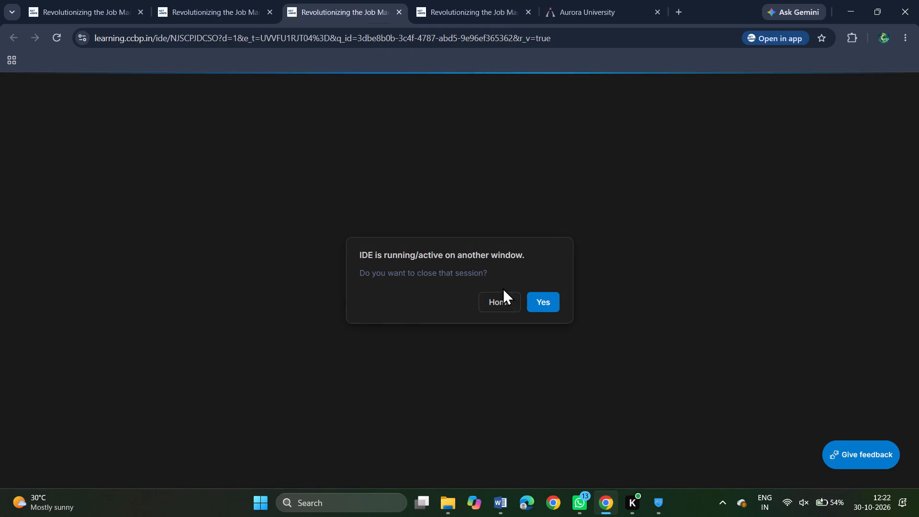
left_click(545, 299)
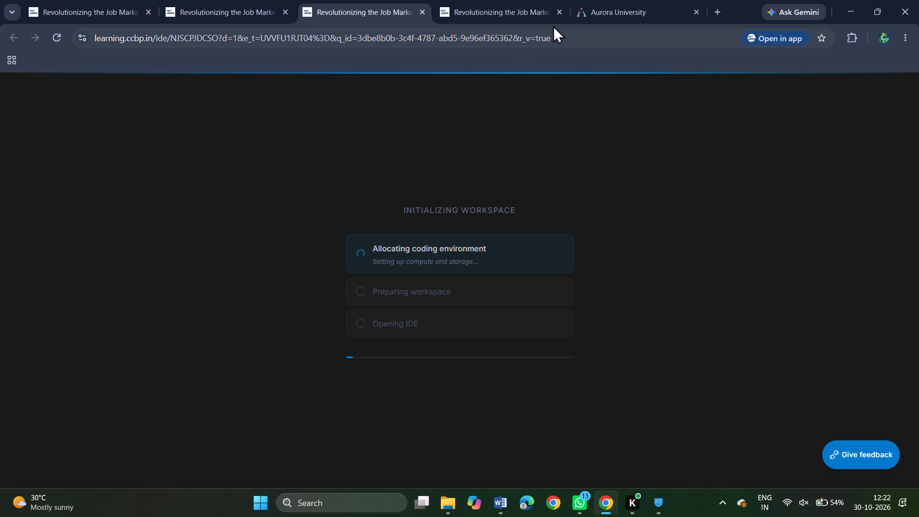
left_click(561, 14)
Capture the Today's Date question page and paste it into the Word document under the Question 2 heading, followed by a new line.
left_click(173, 0)
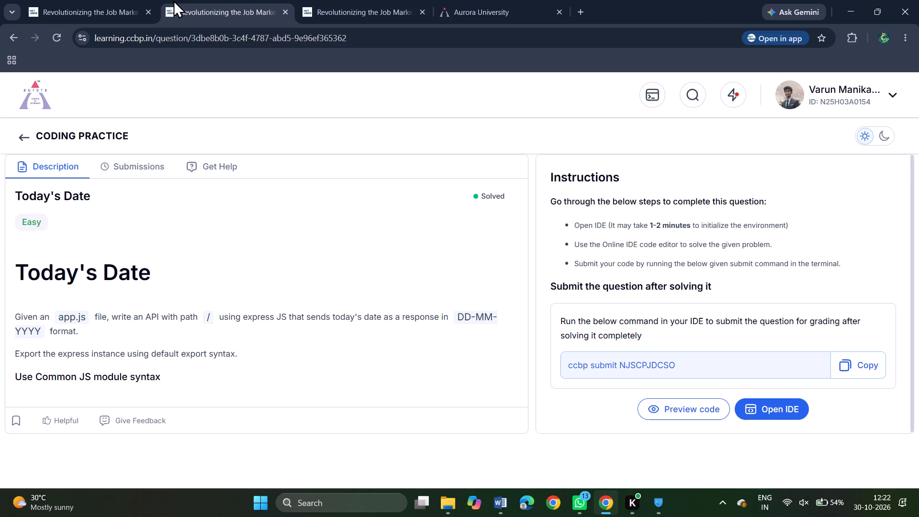
key("Print")
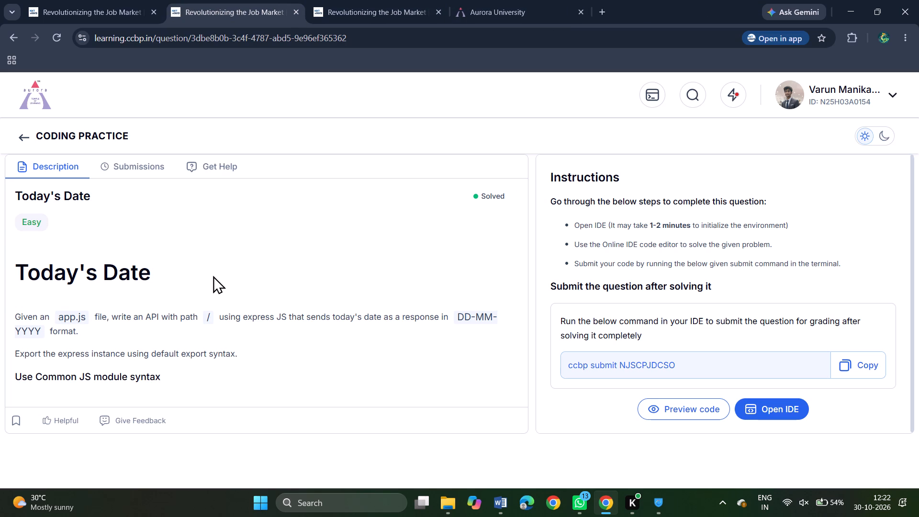
left_click_drag(0, 71, 773, 366)
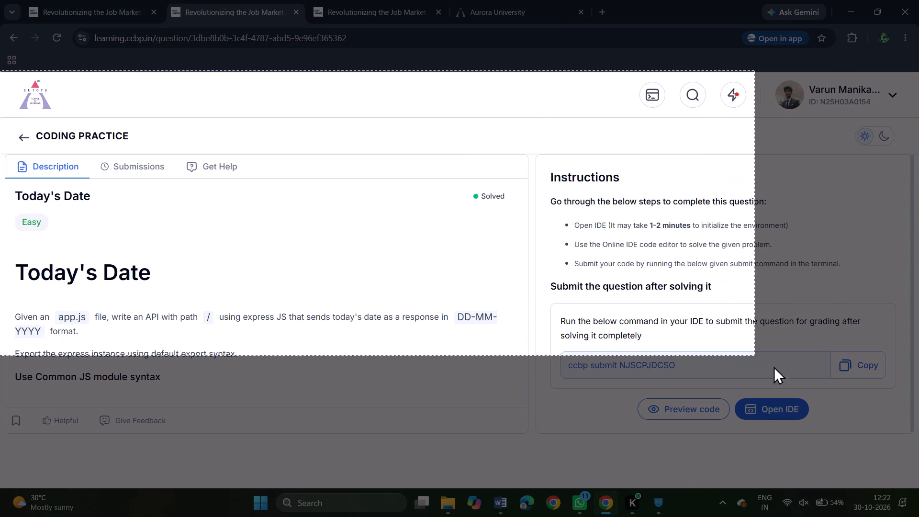
left_click_drag(773, 366, 918, 495)
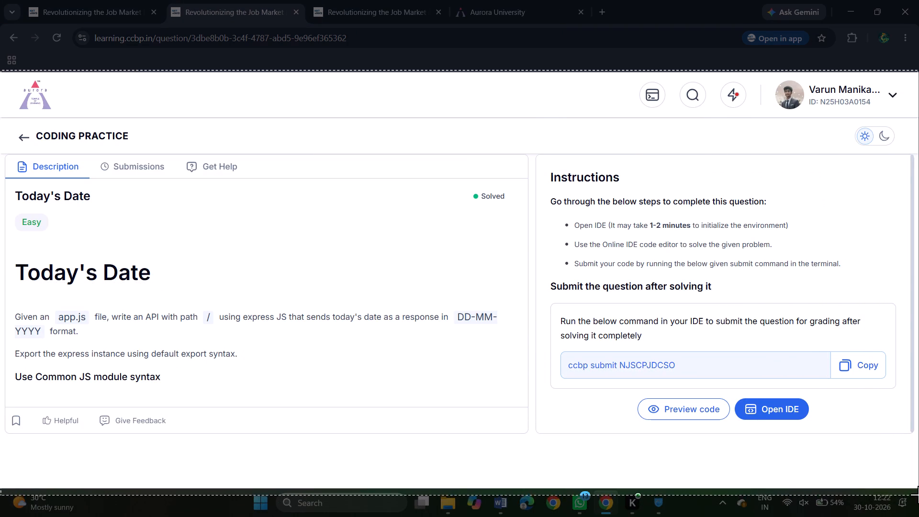
left_click_drag(918, 495, 918, 487)
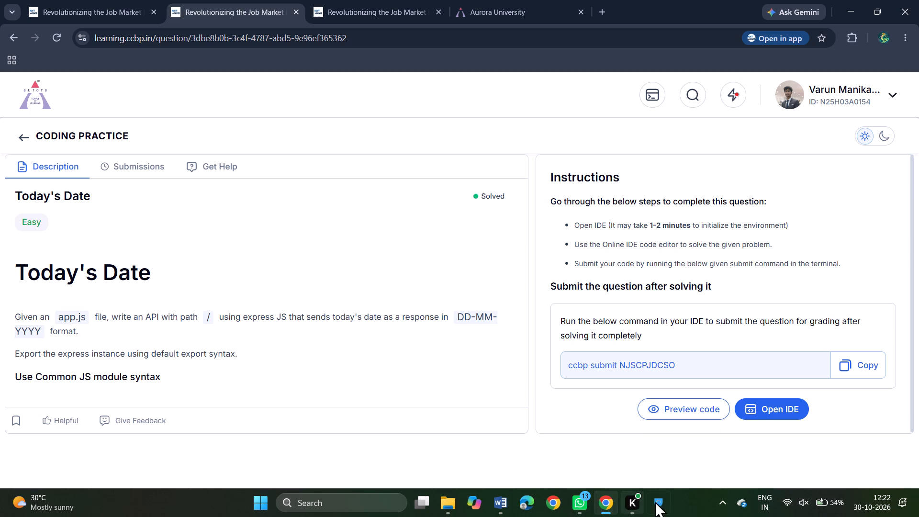
left_click(495, 500)
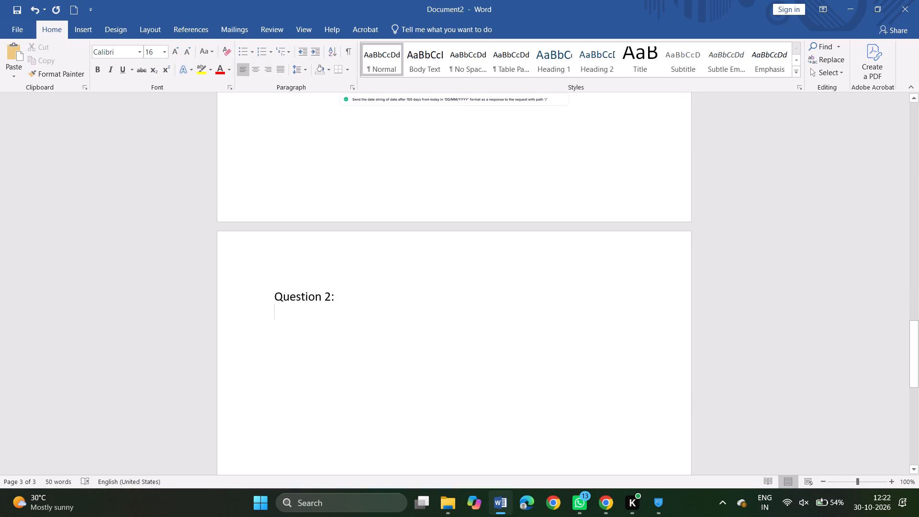
key("ctrl+v")
scroll(403, 358, "down", 1)
key("Return")
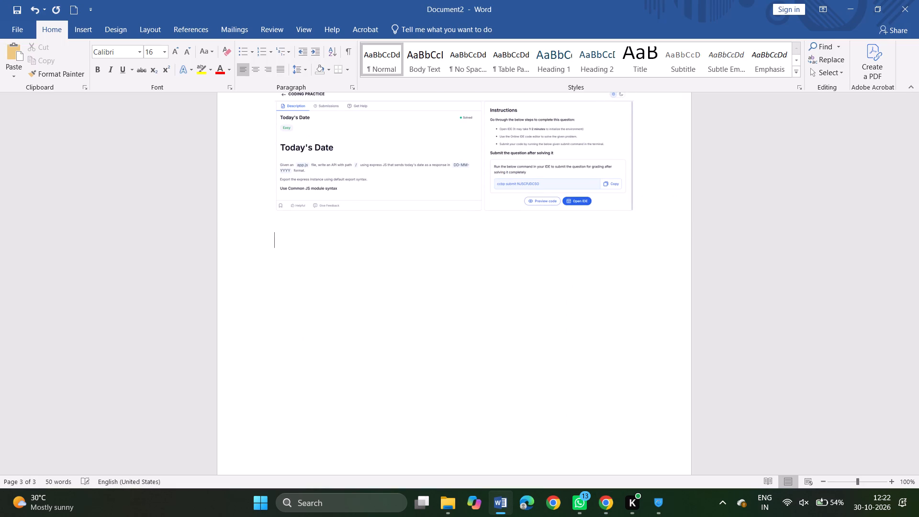
Return to the IDE in Chrome and open app.js from the coding-practice-3e folder.
left_click(606, 501)
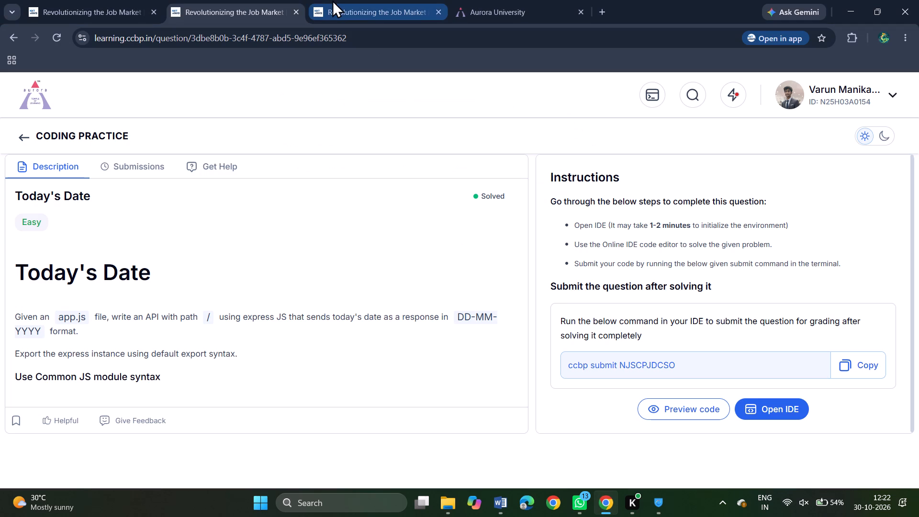
left_click(332, 0)
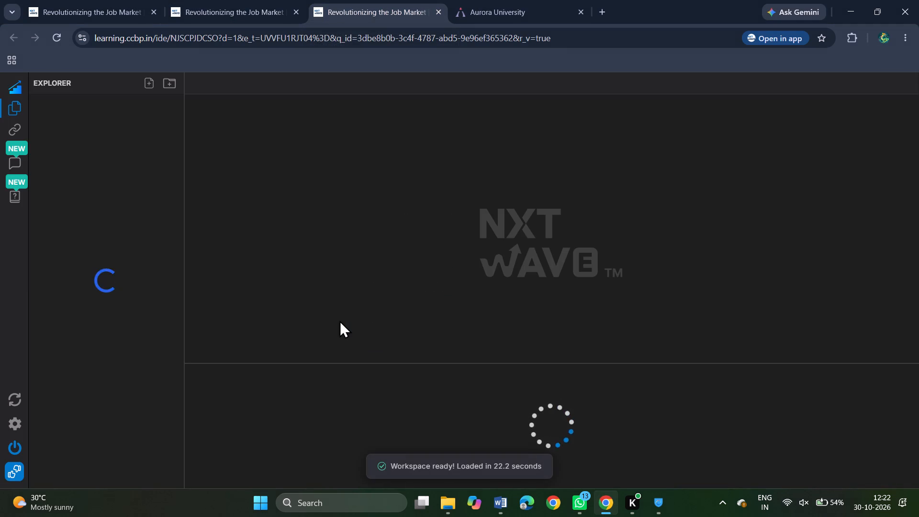
left_click(67, 109)
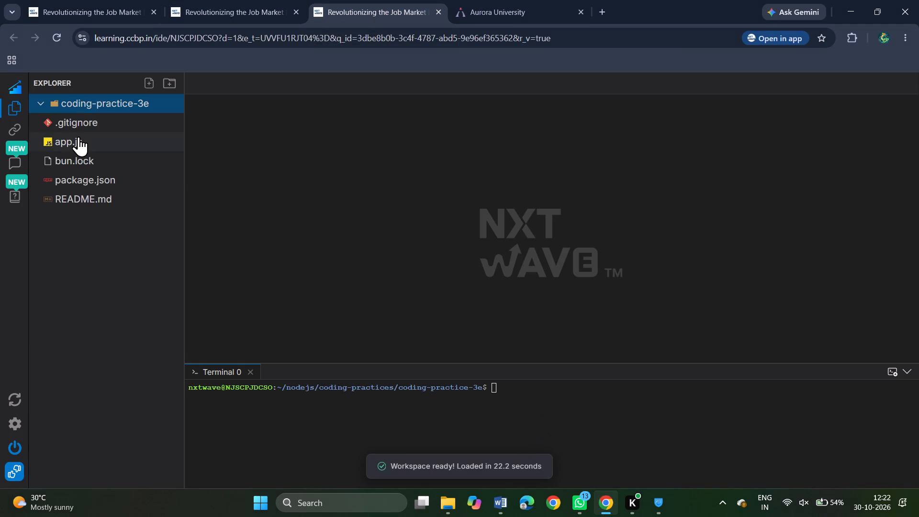
left_click(78, 136)
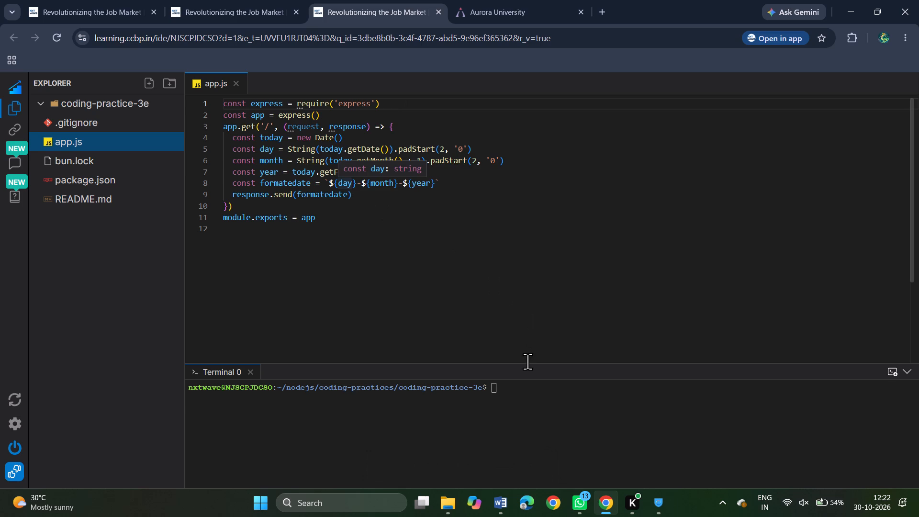
Capture the IDE with the app.js code and paste it into Word below the Today's Date question screenshot, followed by a new line.
key("Print")
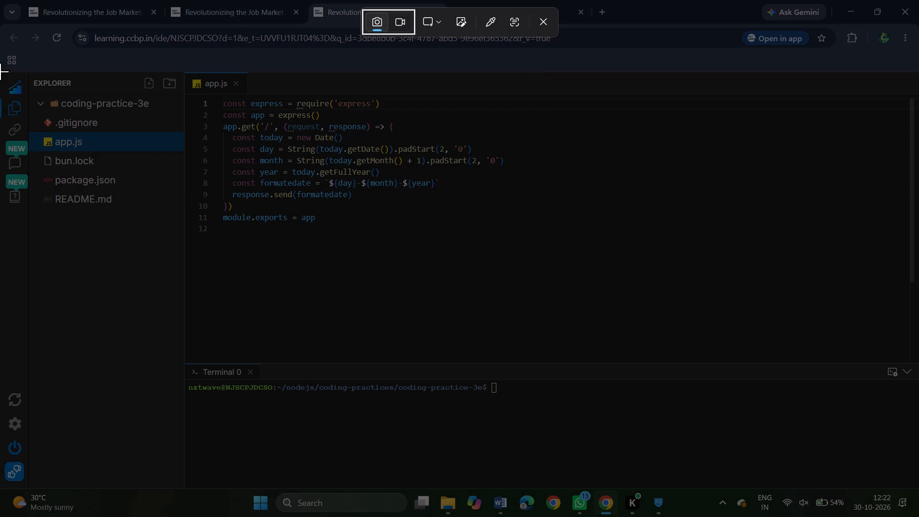
left_click_drag(0, 71, 885, 486)
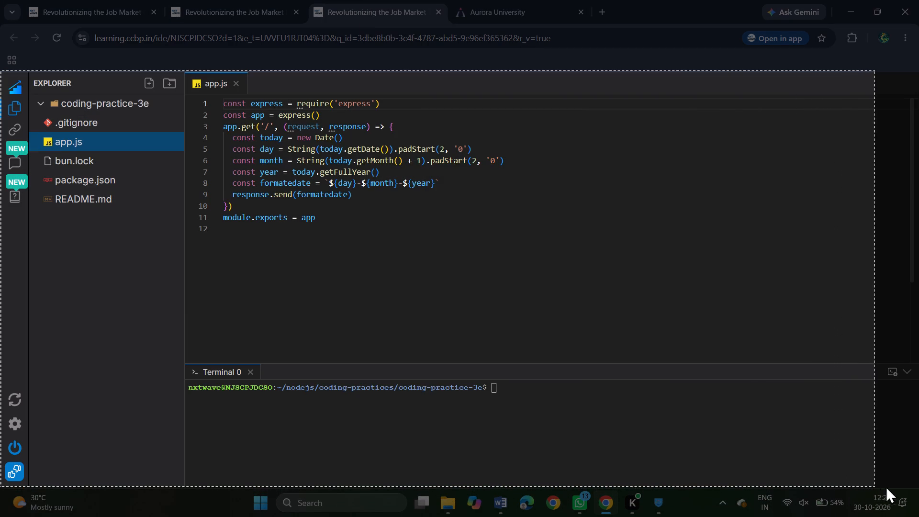
left_click_drag(885, 486, 918, 489)
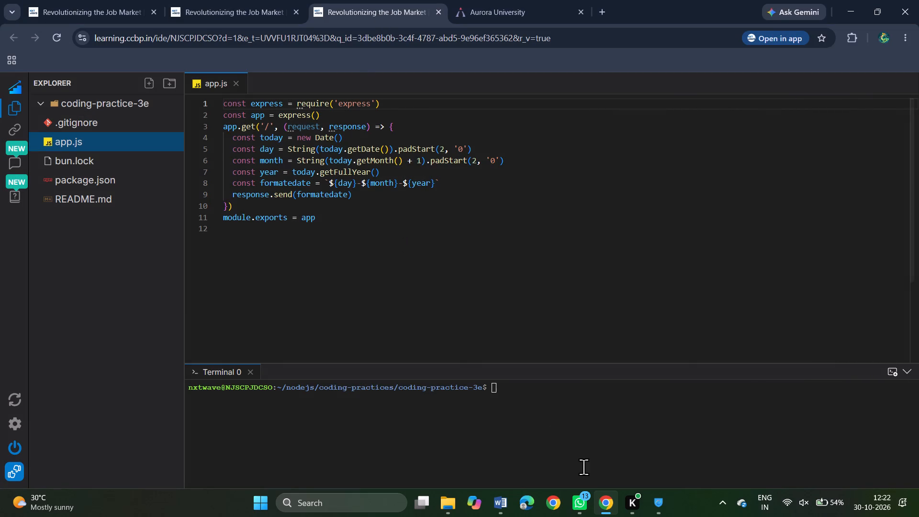
left_click(503, 498)
key("ctrl+v")
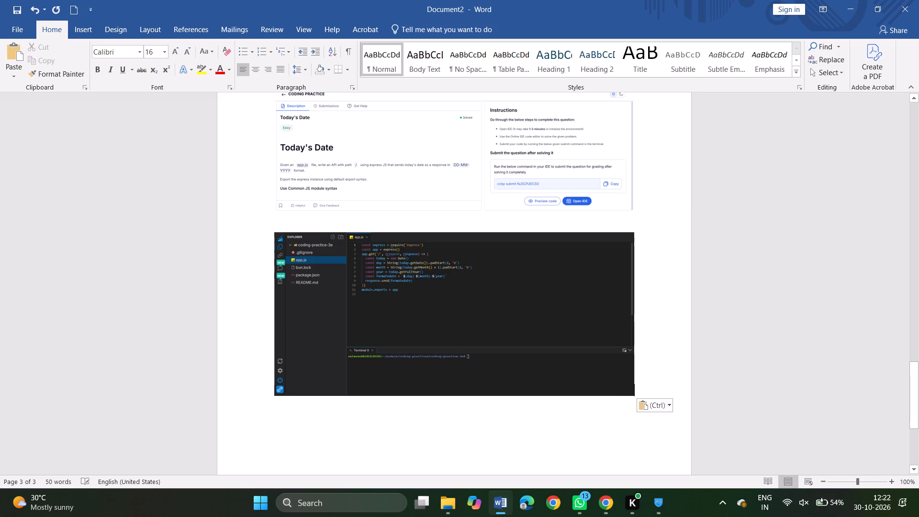
key("Return")
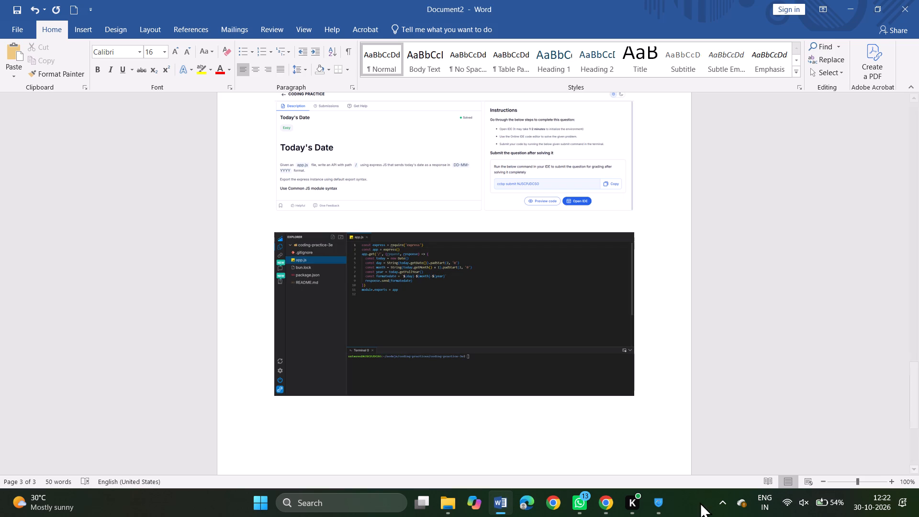
Copy the Today's Date submit command in Chrome, run "ccbp submit NJSCPJDCSO" in the IDE terminal, and open the submission details page.
left_click(598, 495)
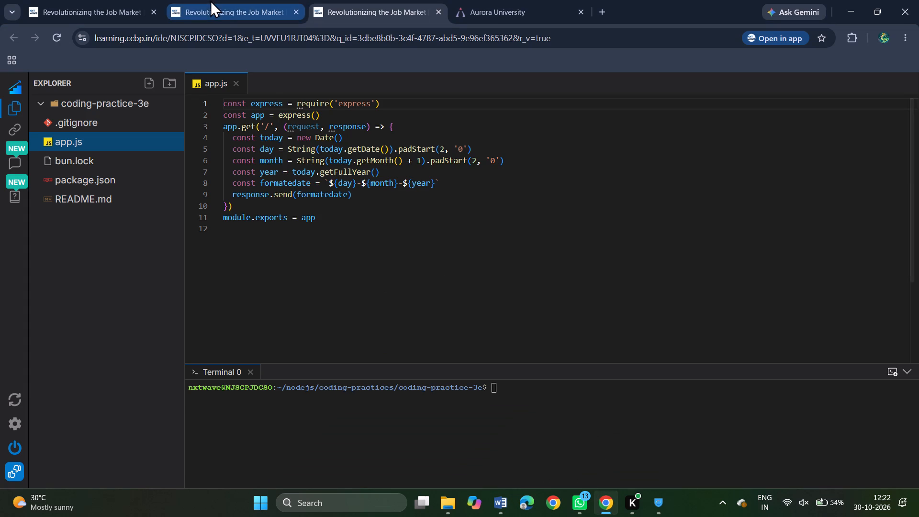
left_click(210, 0)
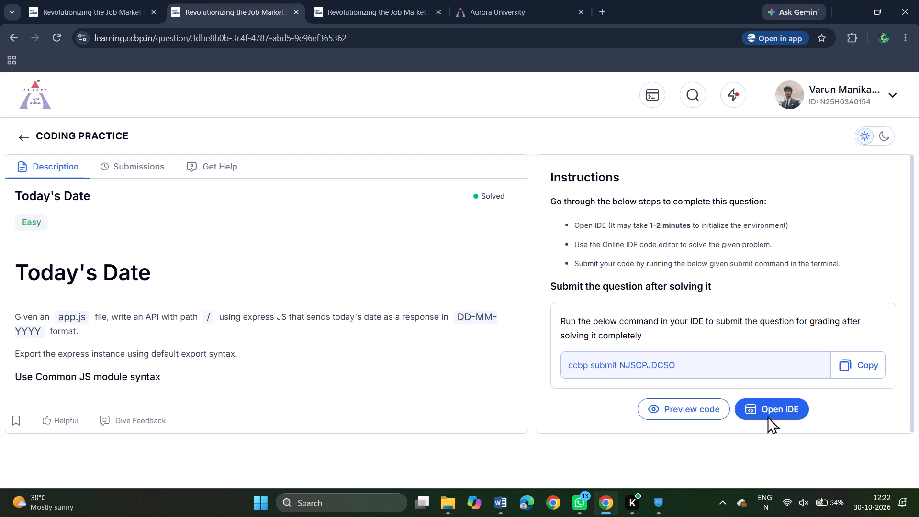
left_click(851, 358)
left_click(397, 0)
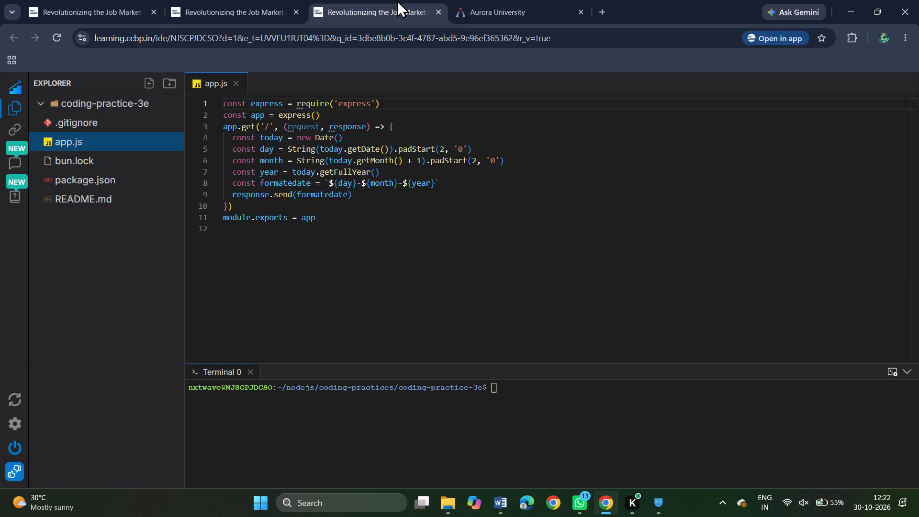
left_click(509, 388)
key("ctrl+shift+v")
key("Return")
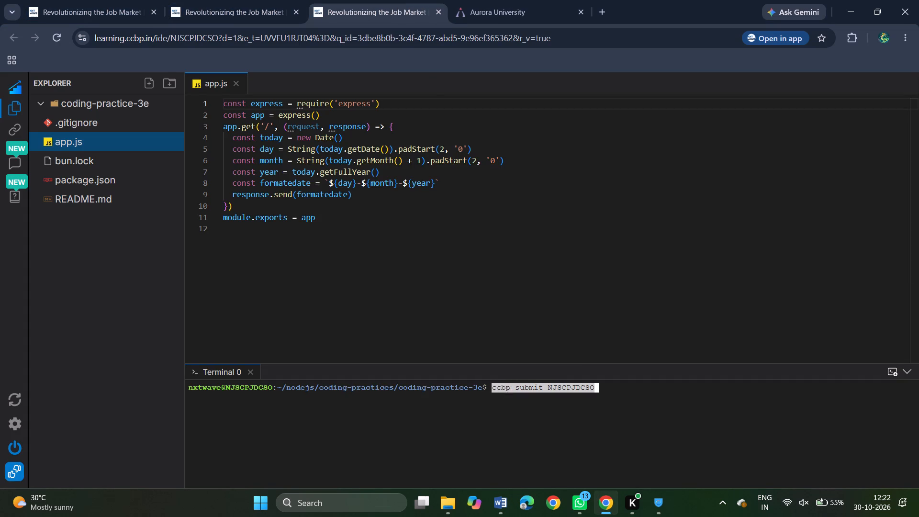
scroll(422, 332, "down", 1)
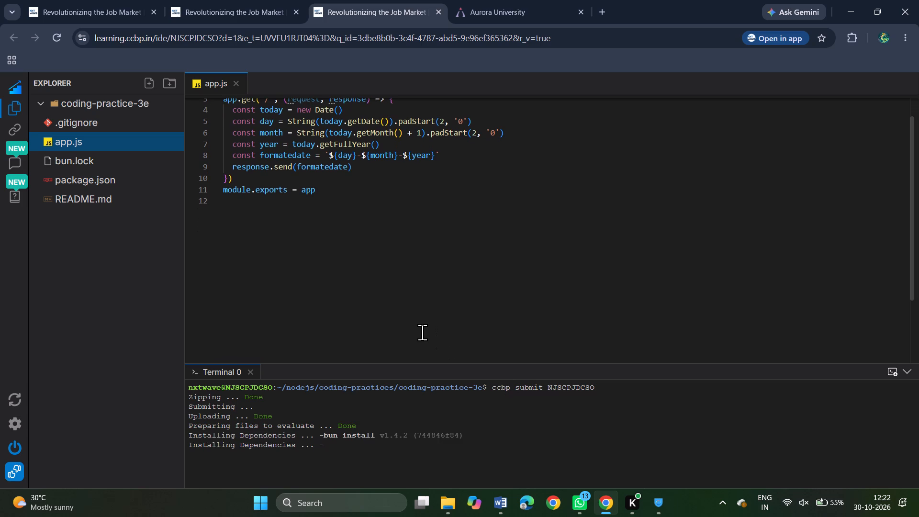
scroll(422, 332, "down", 1)
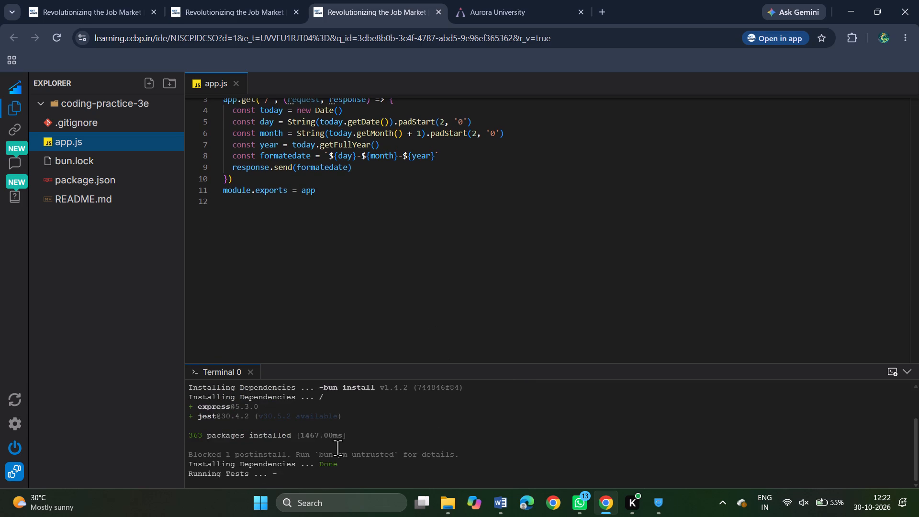
left_click(376, 454)
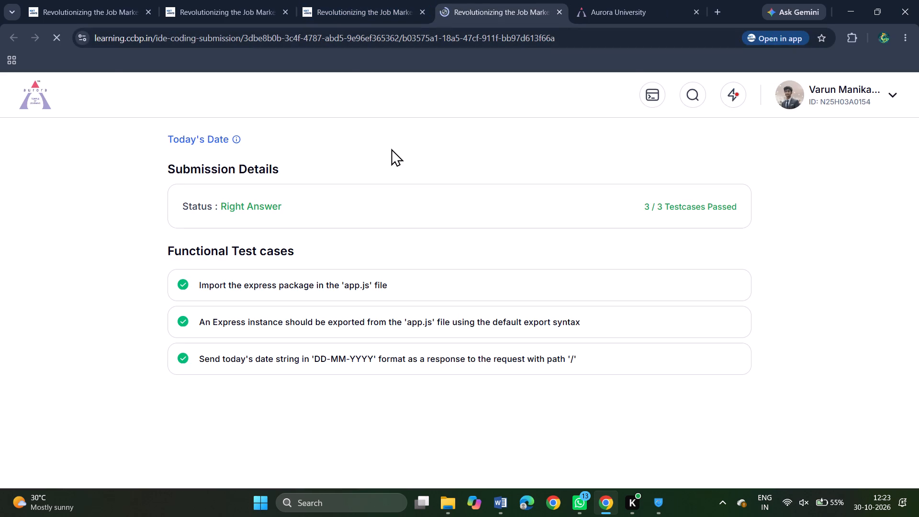
Capture the Today's Date submission details and paste them into Word below the app.js screenshot, separated from it by a new line.
key("Print")
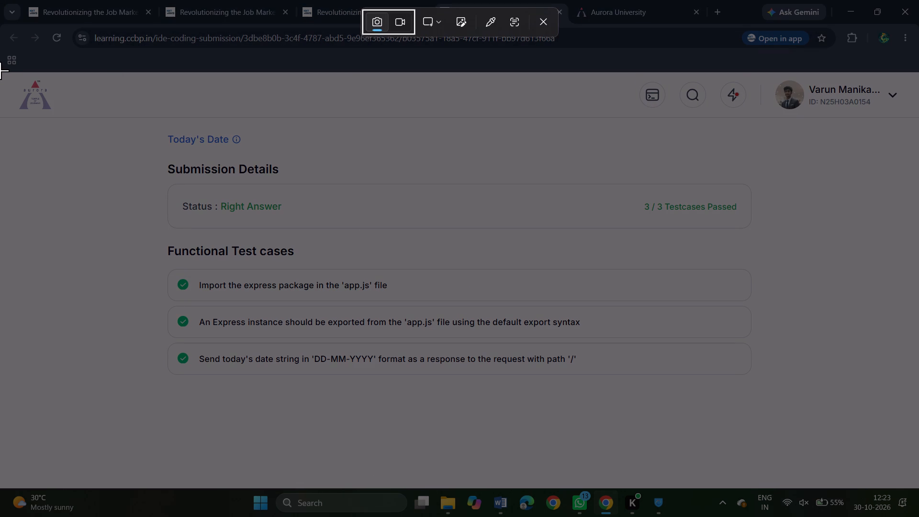
left_click_drag(0, 70, 918, 482)
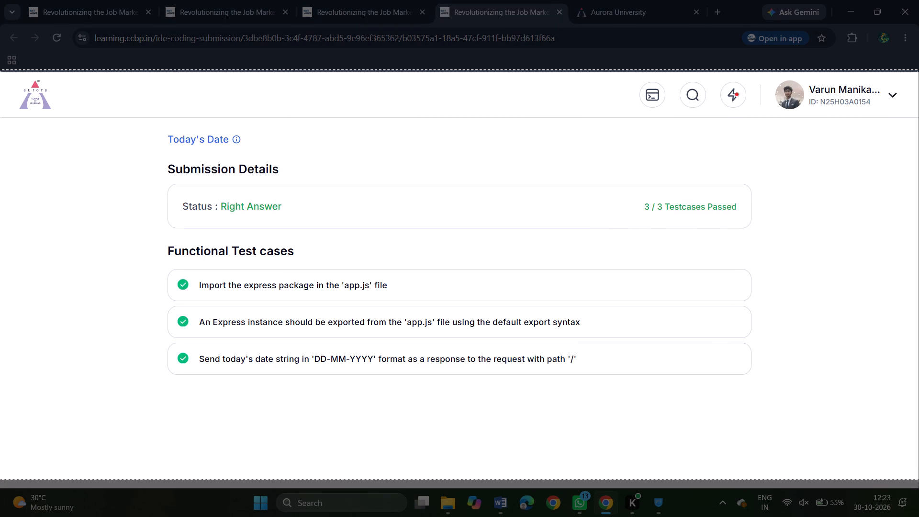
left_click_drag(918, 482, 918, 489)
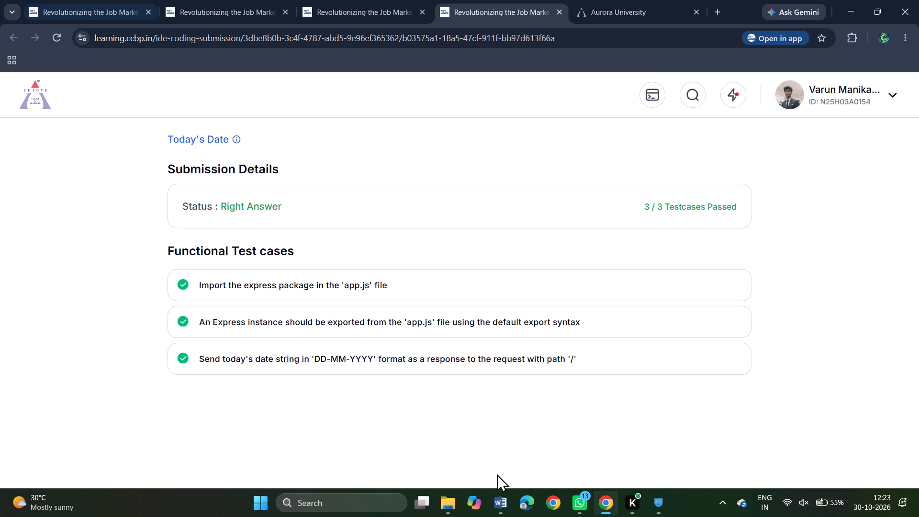
left_click(492, 490)
key("ctrl+v")
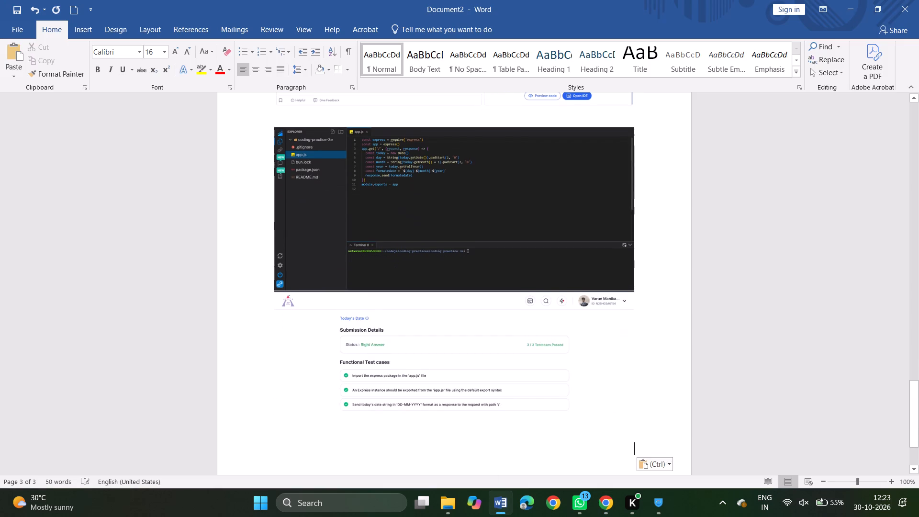
scroll(451, 414, "down", 1)
scroll(451, 414, "up", 1)
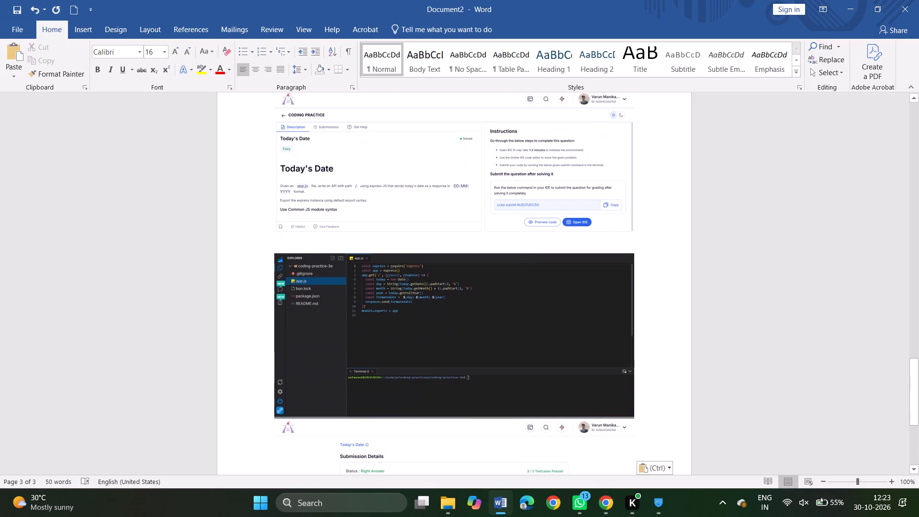
left_click(650, 411)
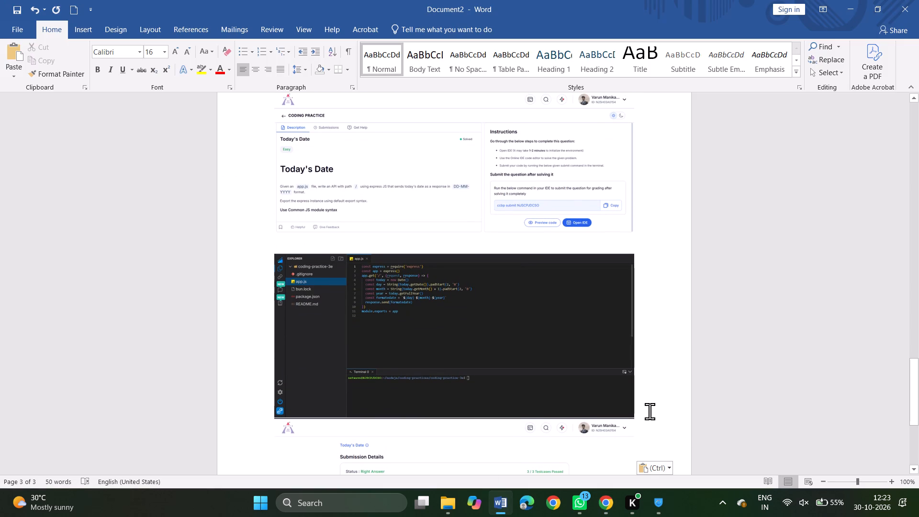
key("Return")
Add the heading "Question 3:" on a new page after the Today's Date submission screenshot, followed by a new line.
scroll(650, 411, "down", 3)
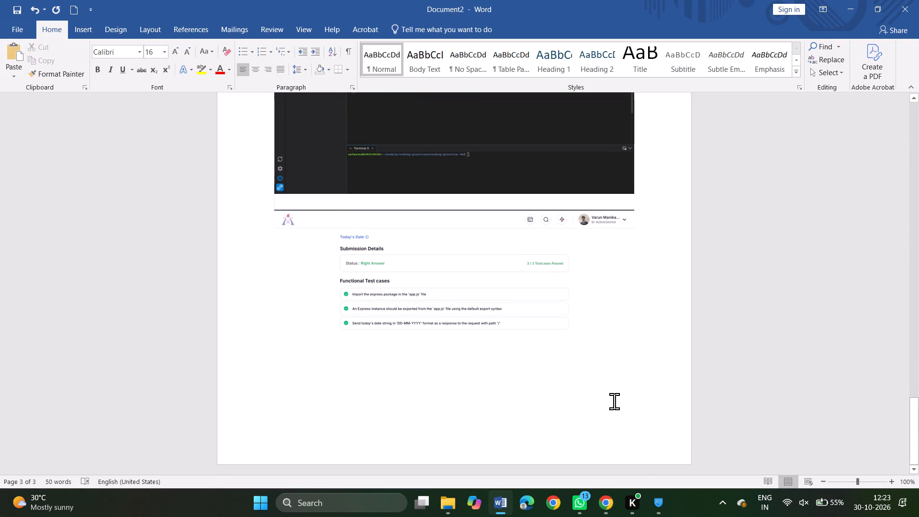
left_click(614, 401)
left_click(654, 364)
key("Return")
key("Return")
key("Return")
key("Return")
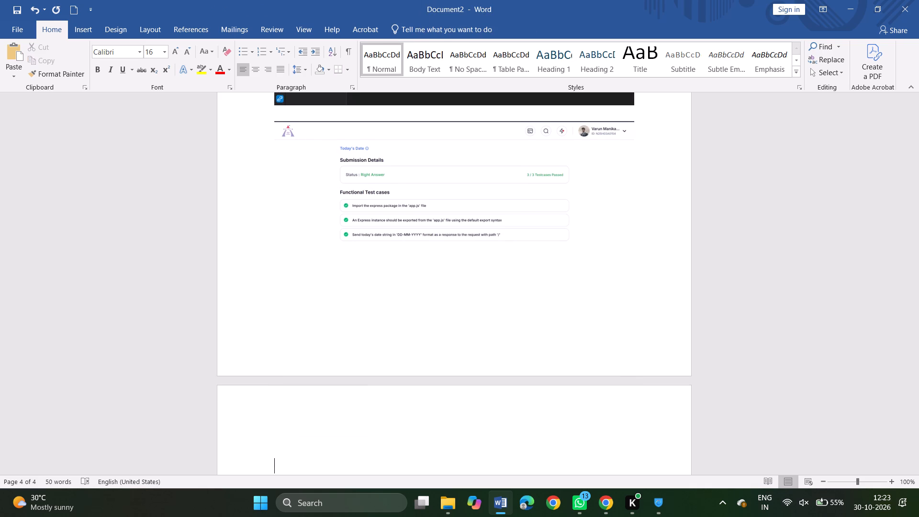
key("BackSpace")
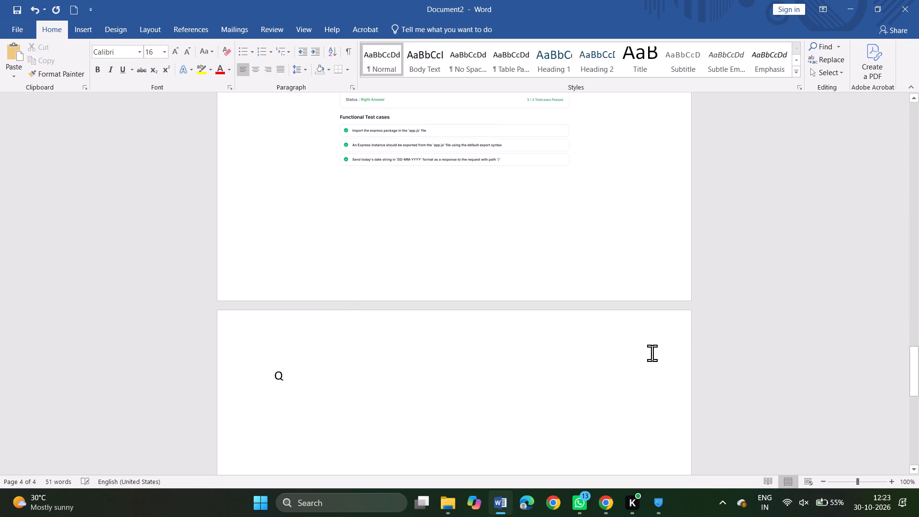
type("uestion")
key("space")
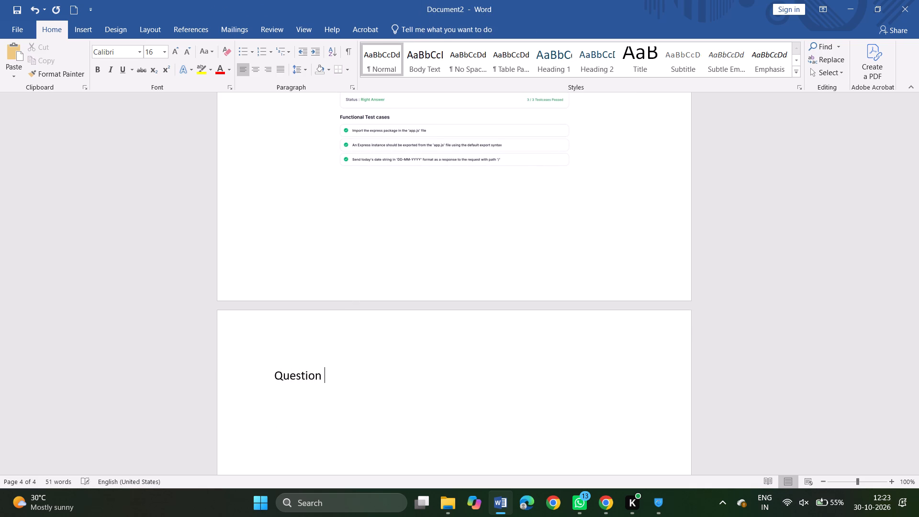
key("3")
key("shift+colon")
key("Return")
scroll(606, 334, "up", 5)
scroll(606, 334, "down", 1)
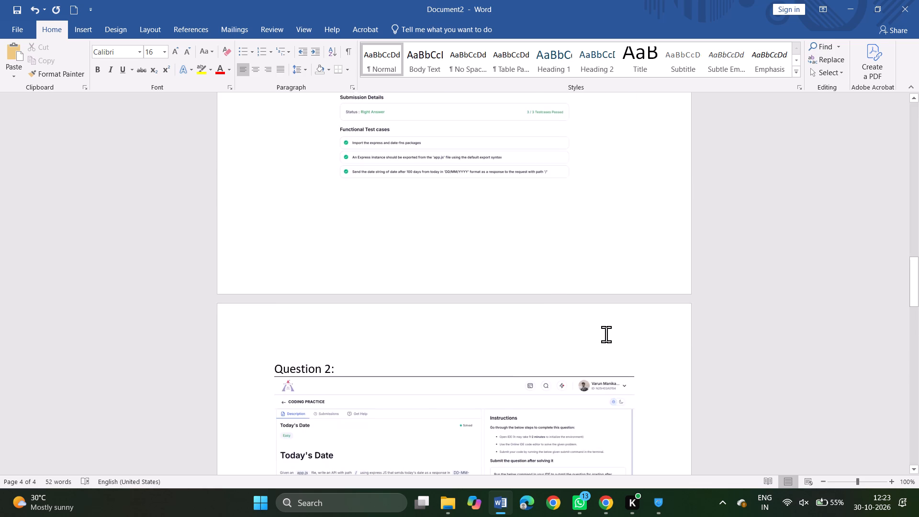
scroll(606, 334, "down", 1)
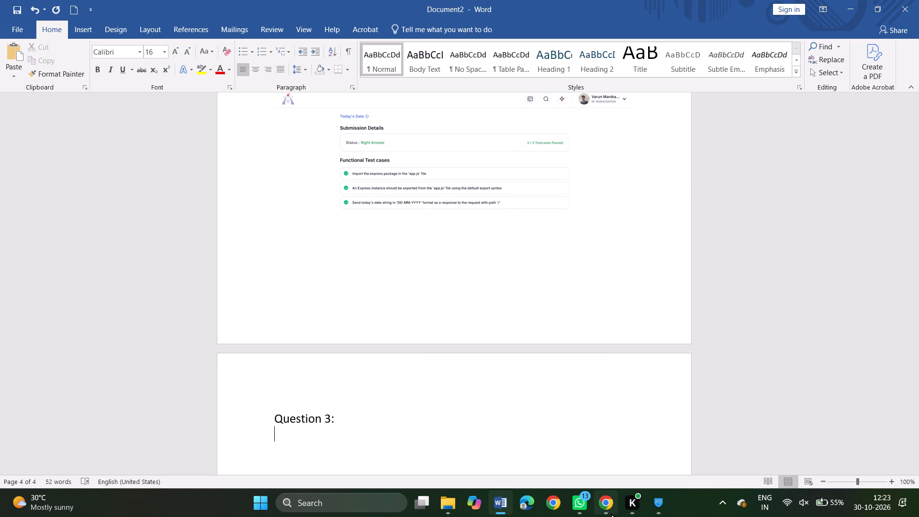
Switch to Chrome, open the API Routing question and launch its IDE, closing the previous IDE tab and ending the other session.
left_click(611, 513)
left_click(169, 0)
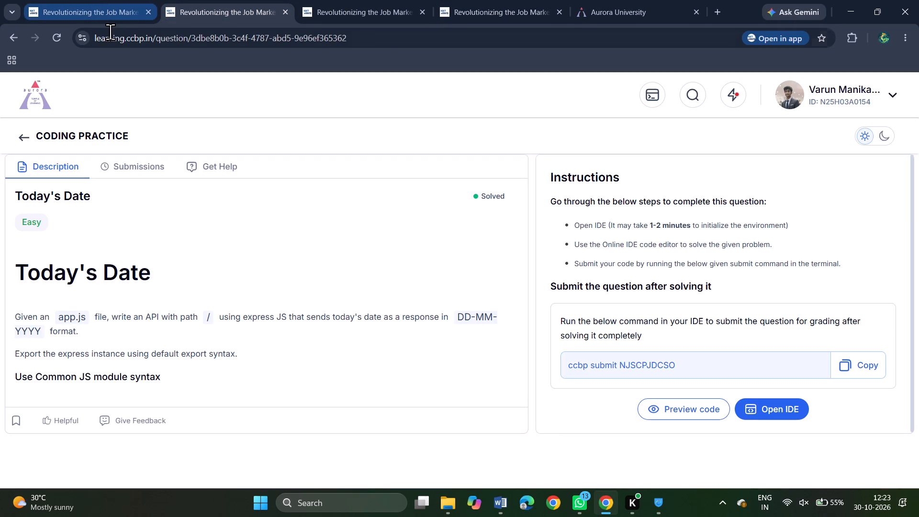
left_click_drag(19, 144, 28, 138)
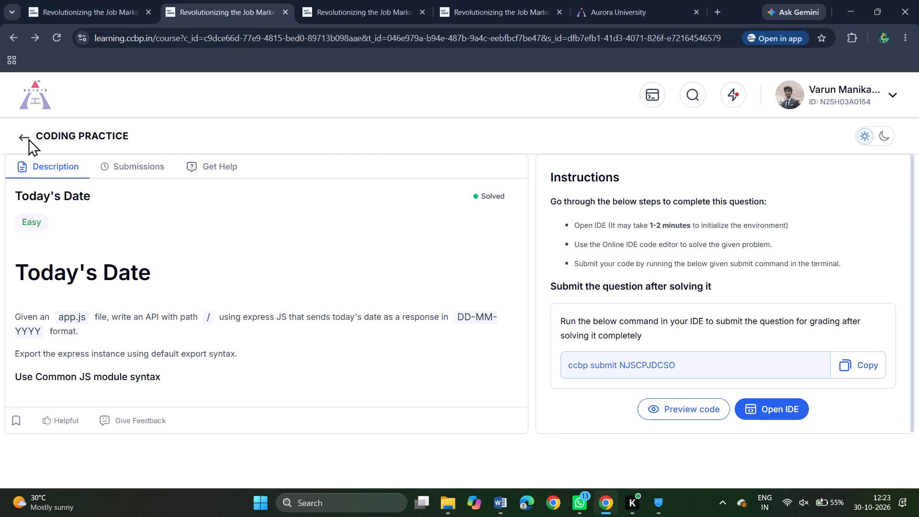
left_click(28, 138)
left_click(333, 339)
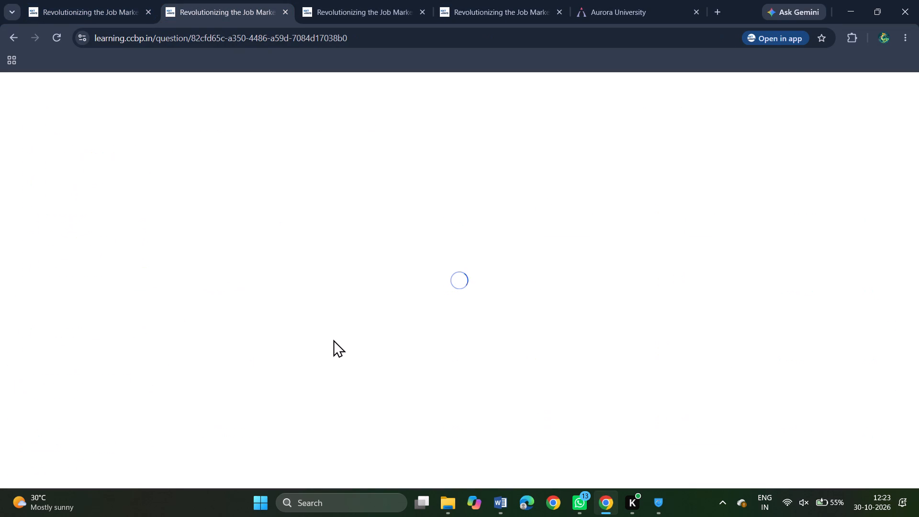
left_click(799, 408)
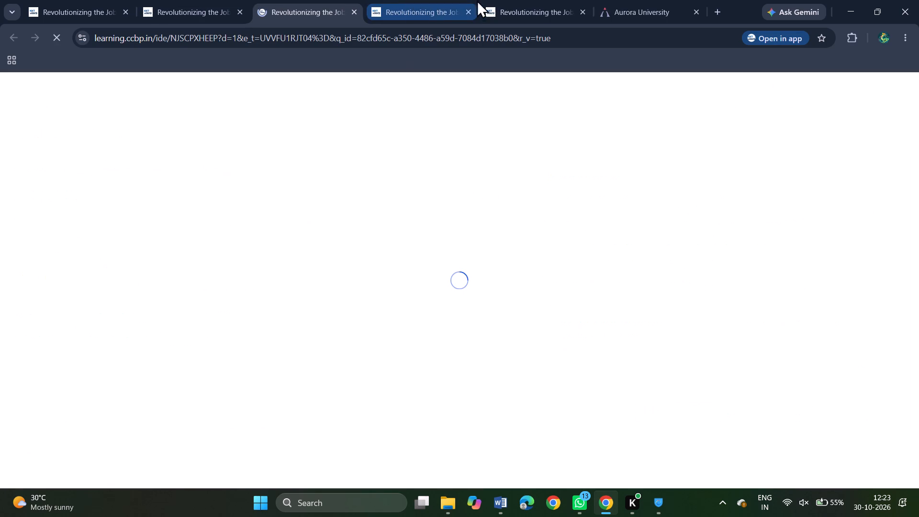
left_click(469, 13)
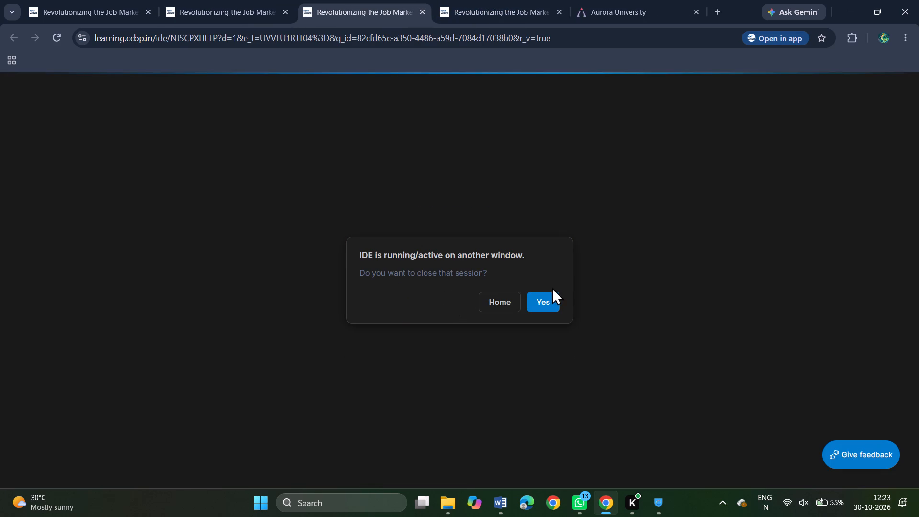
left_click(550, 298)
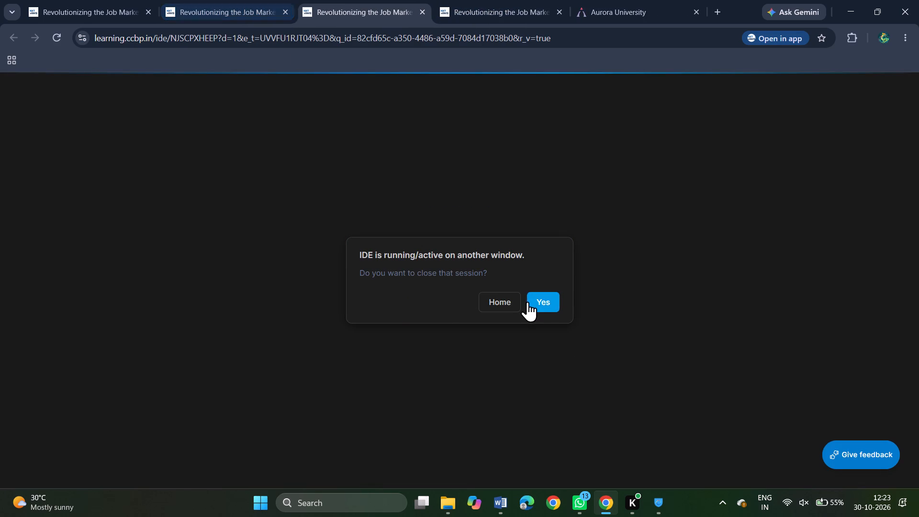
Capture the API Routing question page and paste it into the Word document under the Question 3 heading, followed by a new line.
left_click(174, 0)
key("Print")
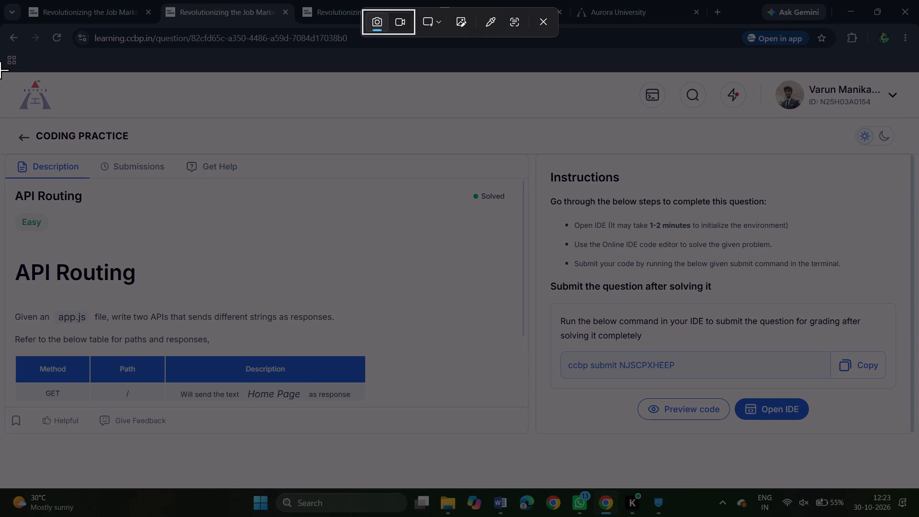
left_click_drag(0, 70, 918, 512)
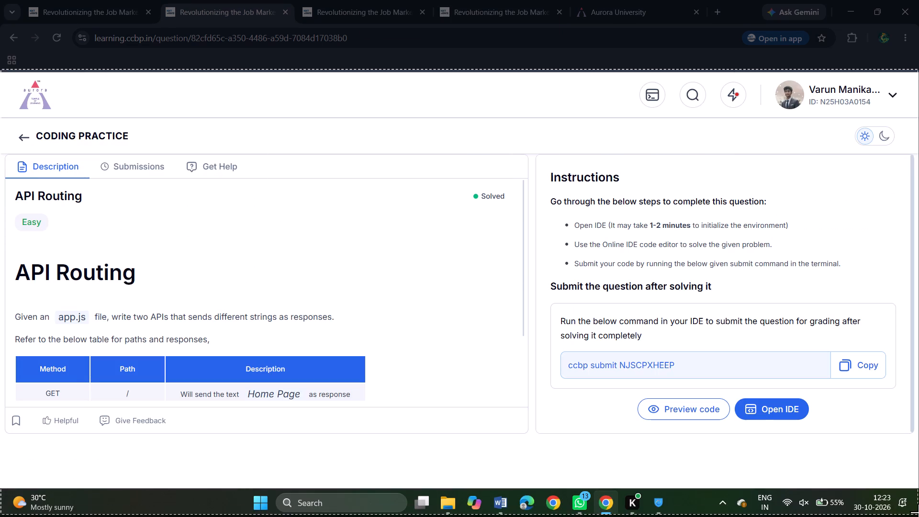
left_click_drag(918, 512, 917, 487)
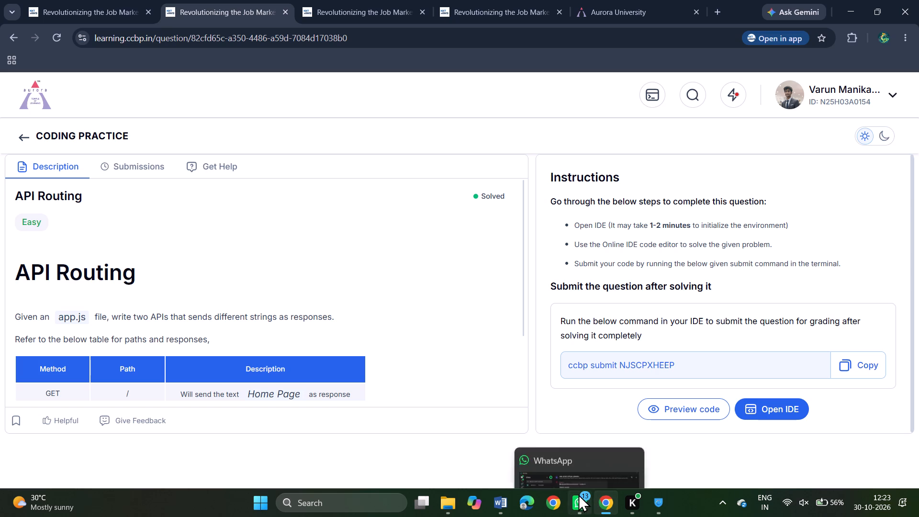
left_click(507, 495)
key("ctrl+v")
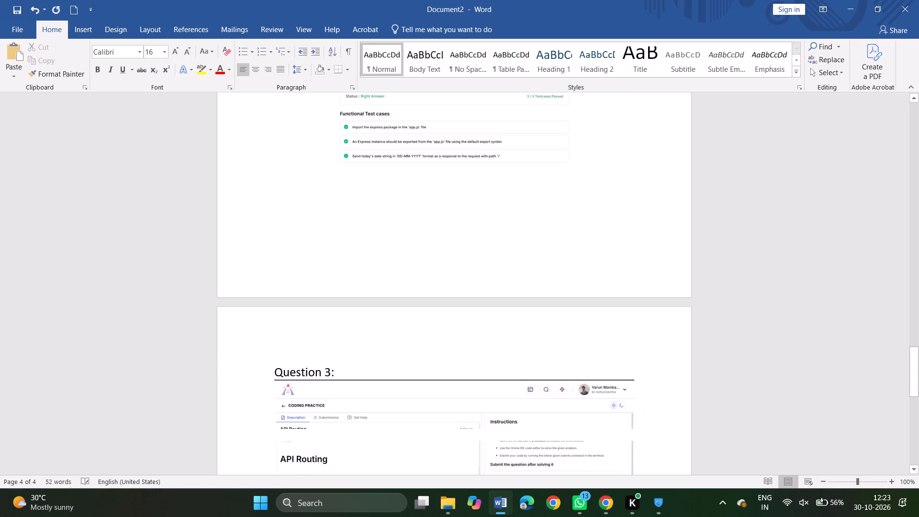
scroll(406, 384, "down", 1)
key("Return")
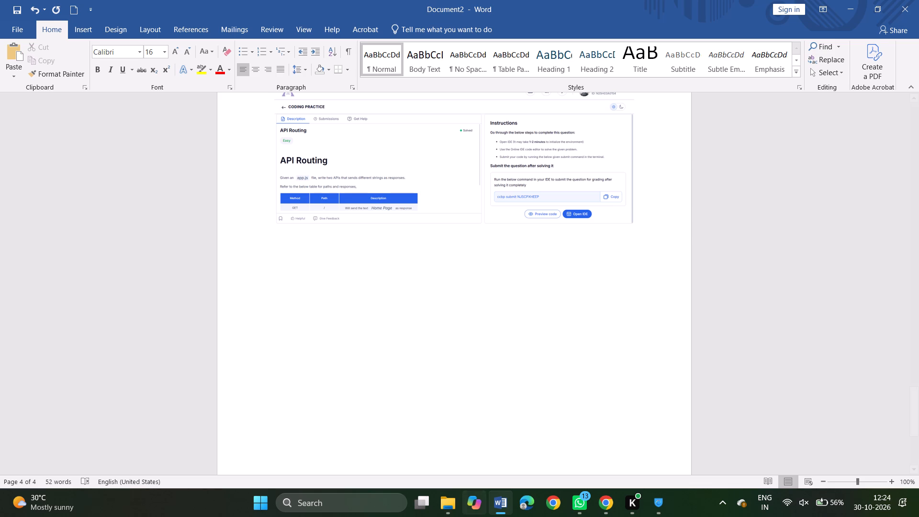
Capture the API Routing app.js code from the coding-practice-3c folder in Chrome's IDE and paste it into Word below the question screenshot, followed by a new line.
left_click(594, 493)
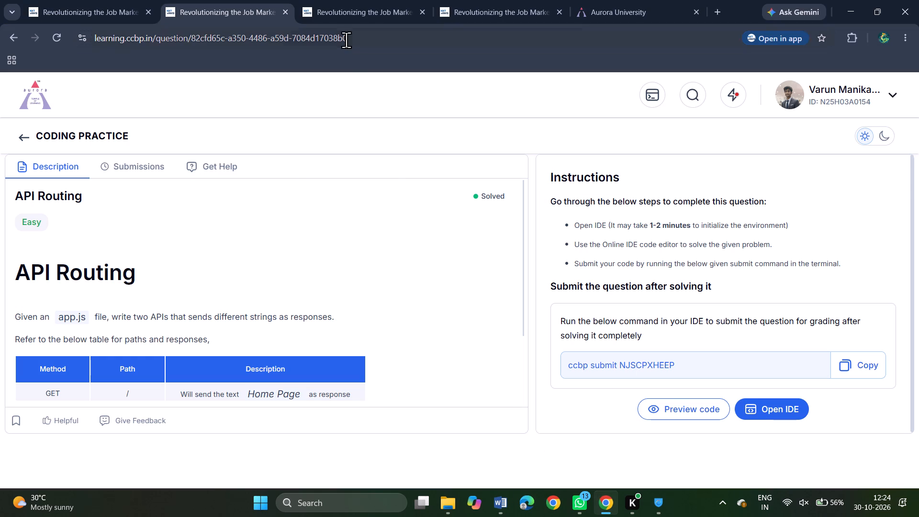
left_click(355, 0)
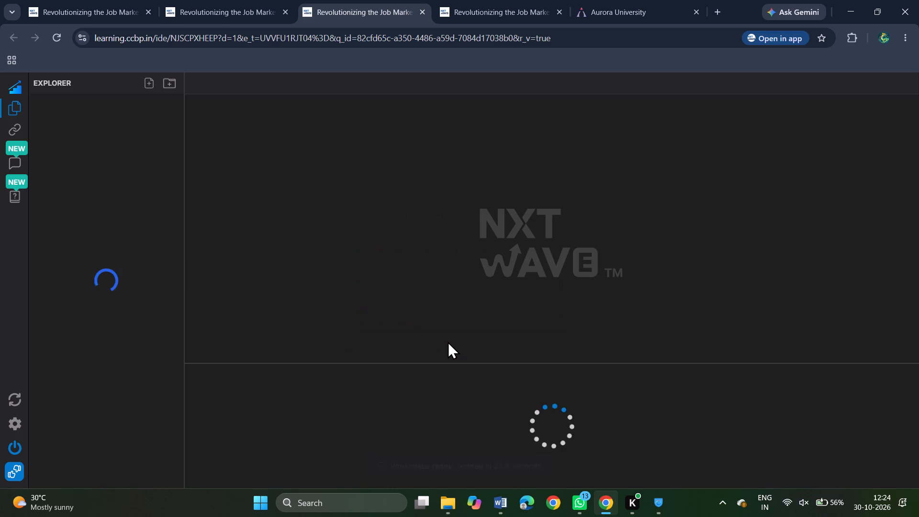
left_click(114, 103)
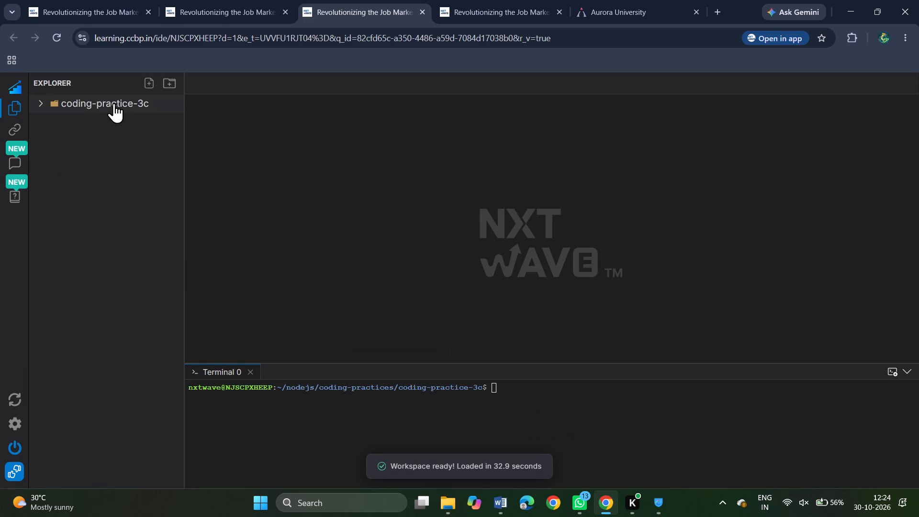
left_click(99, 139)
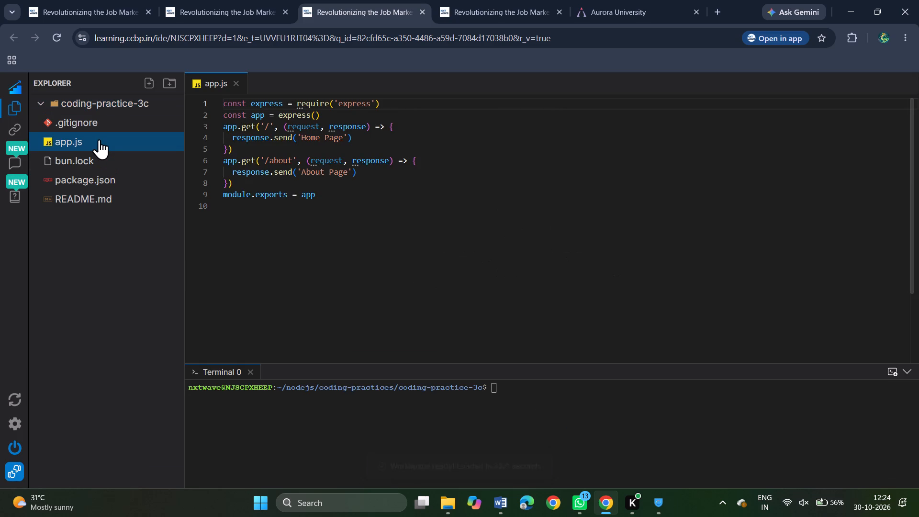
key("Print")
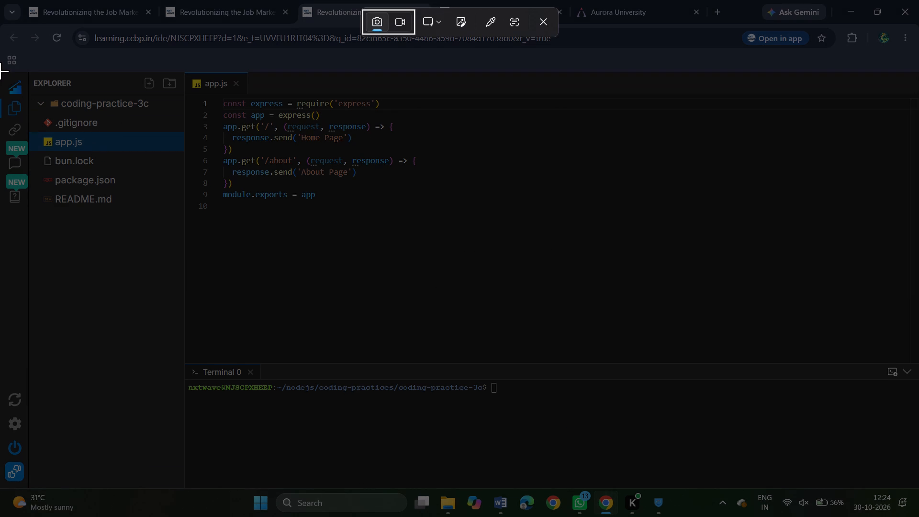
left_click_drag(0, 71, 918, 483)
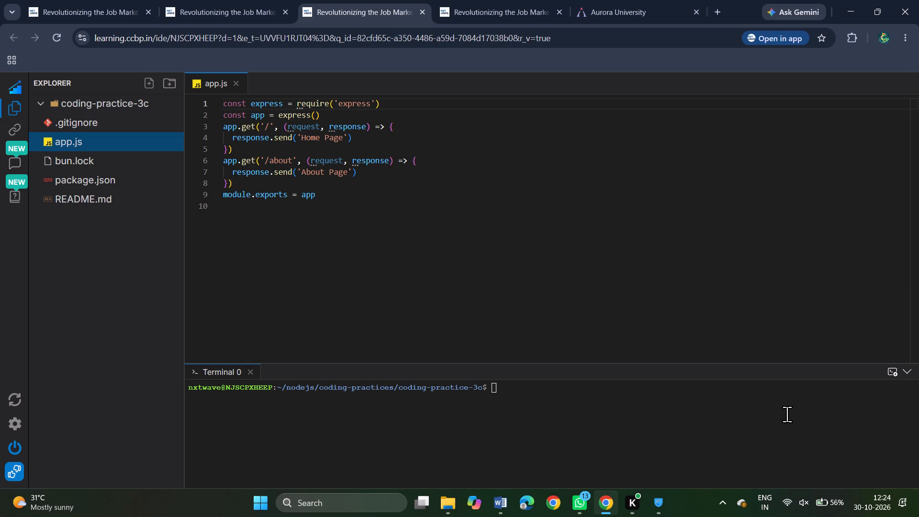
left_click(491, 508)
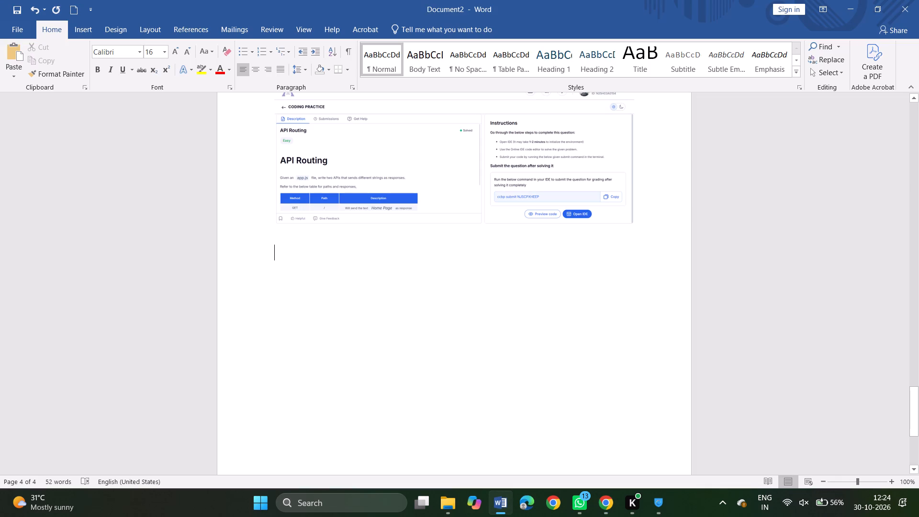
key("ctrl+v")
key("Return")
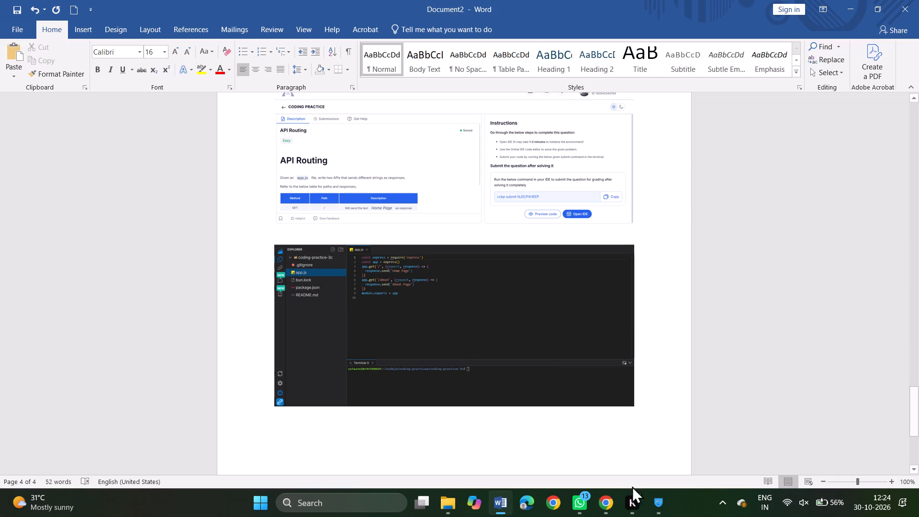
Submit the API Routing solution in Chrome by running "ccbp submit NJSCPXHEEP", copied from the question page, in the IDE terminal; close the previous submission tab.
left_click(611, 498)
left_click(282, 0)
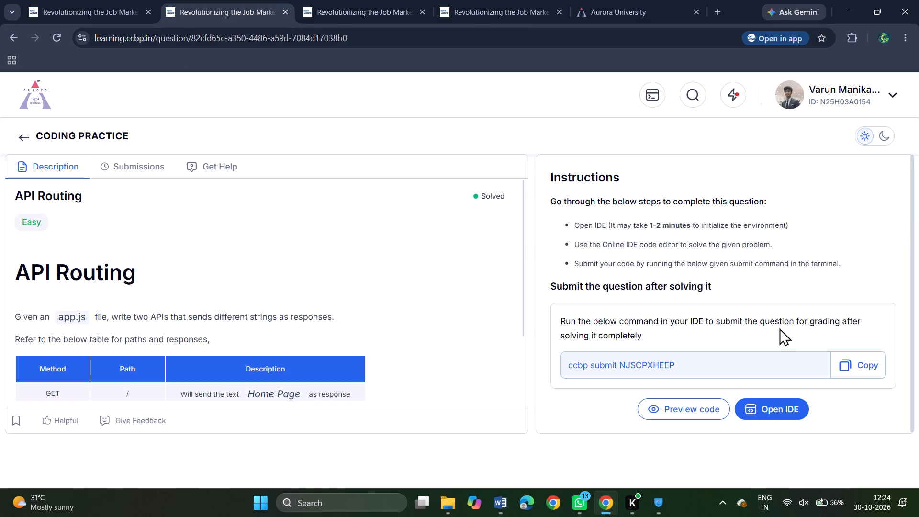
left_click(853, 369)
left_click(362, 0)
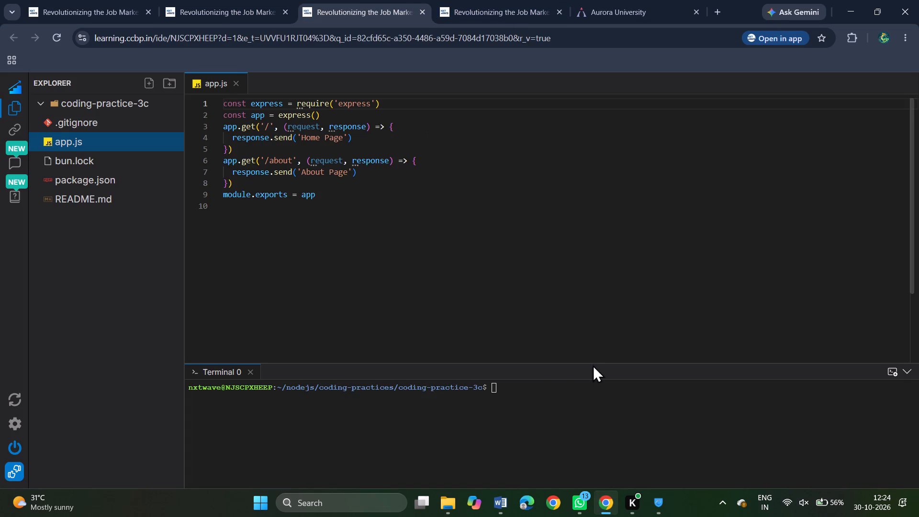
left_click(529, 393, "ctrl")
key("ctrl+shift+v")
key("Return")
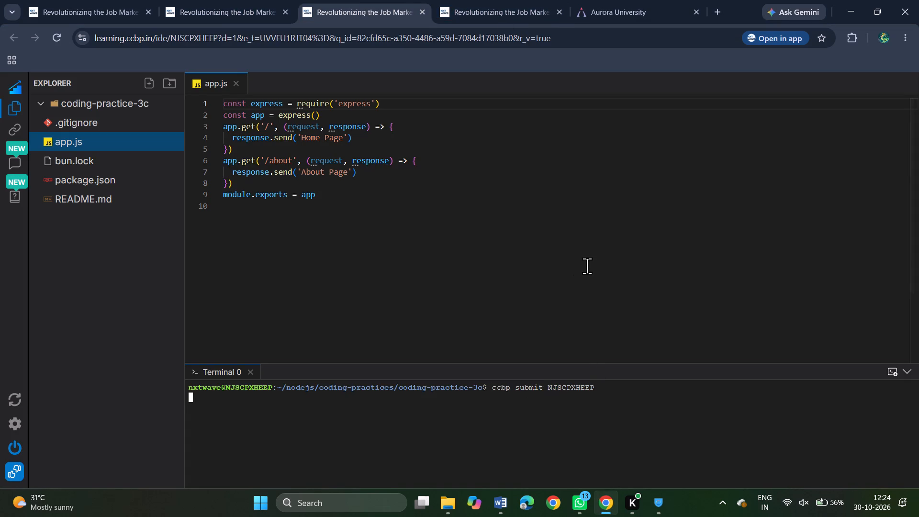
left_click(557, 10)
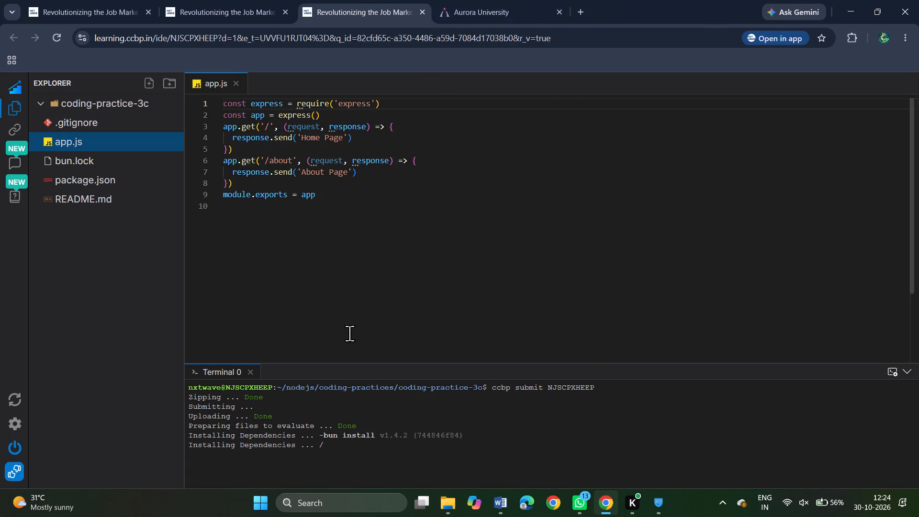
left_click(255, 0)
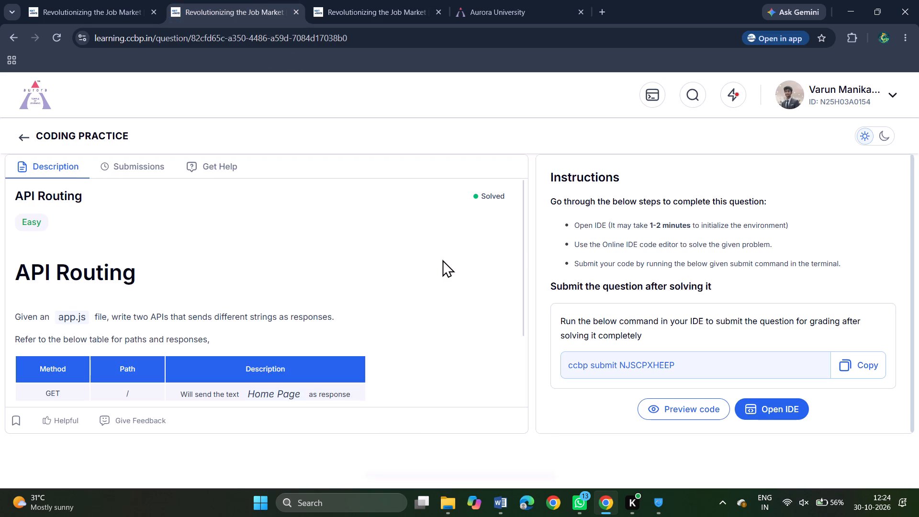
left_click(381, 0)
scroll(286, 443, "down", 1)
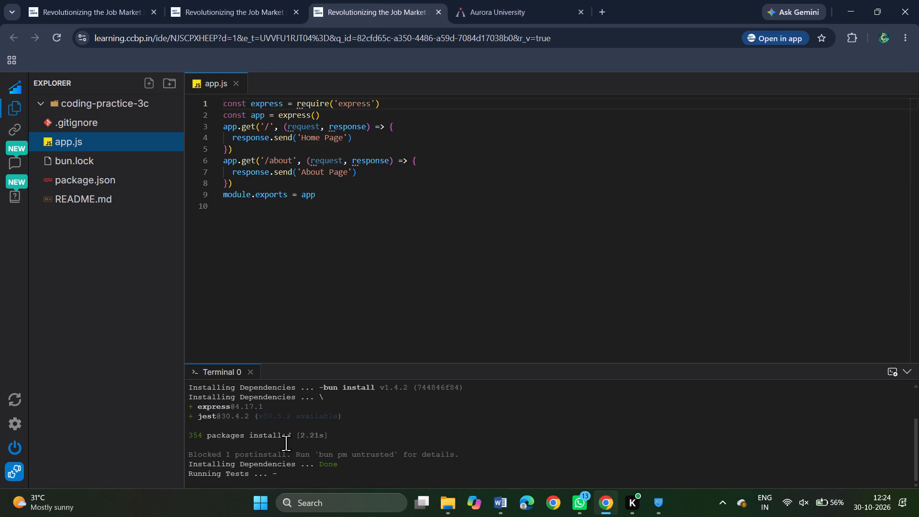
scroll(286, 443, "down", 3)
scroll(290, 237, "up", 2)
scroll(290, 237, "down", 2)
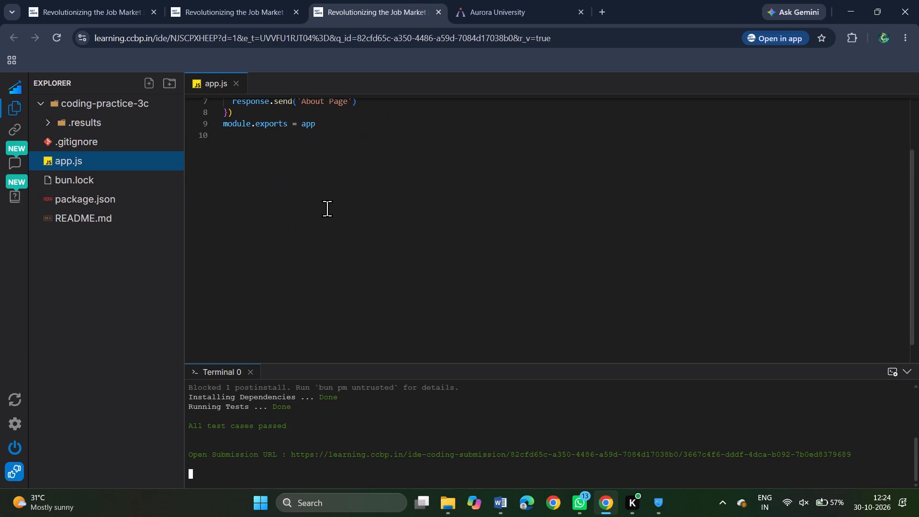
scroll(327, 208, "down", 3)
scroll(327, 208, "up", 9)
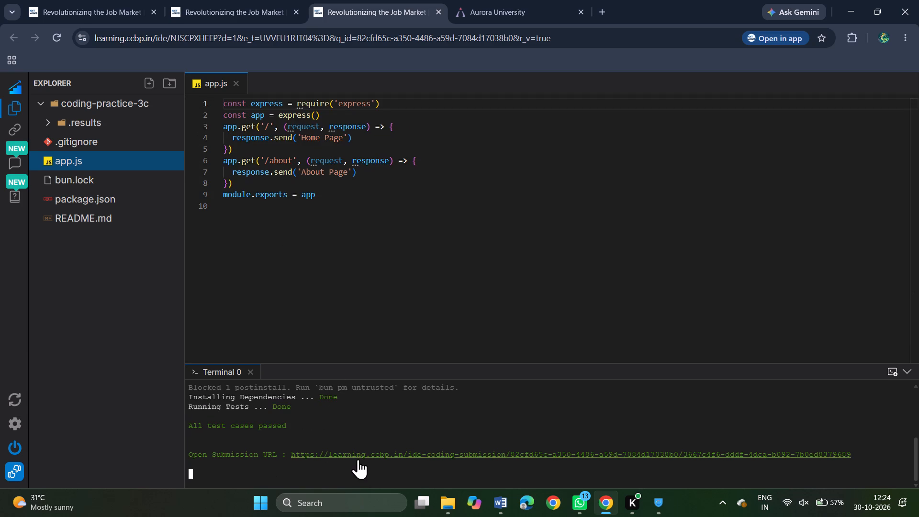
Open the API Routing submission link, capture the submission details page and paste it into Word below the app.js screenshot.
left_click(358, 459)
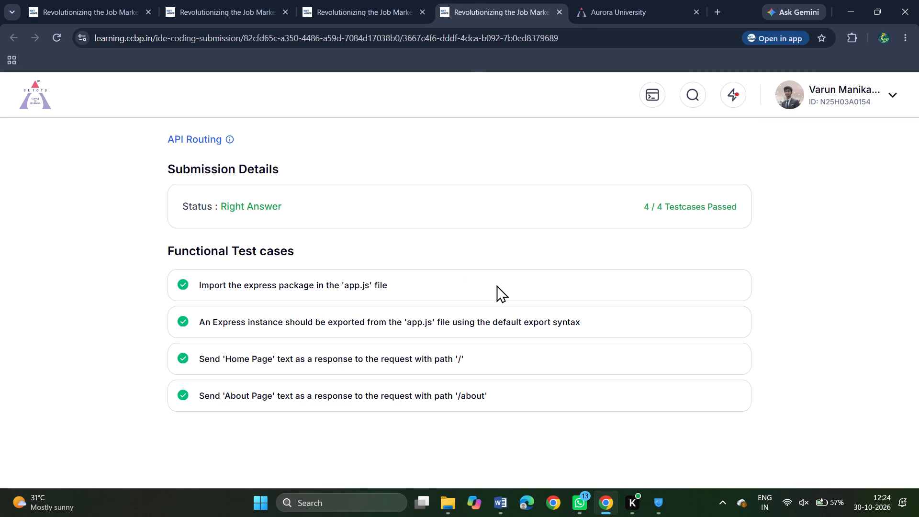
key("Print")
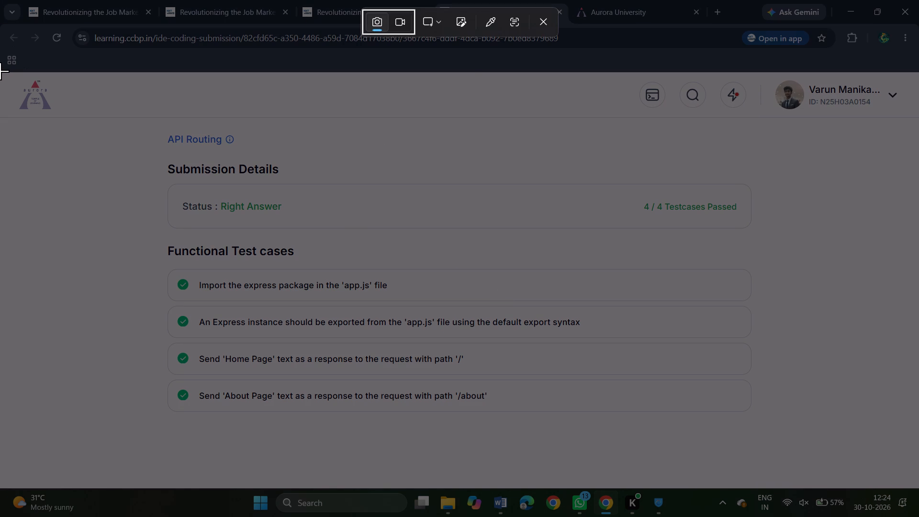
left_click_drag(0, 70, 918, 472)
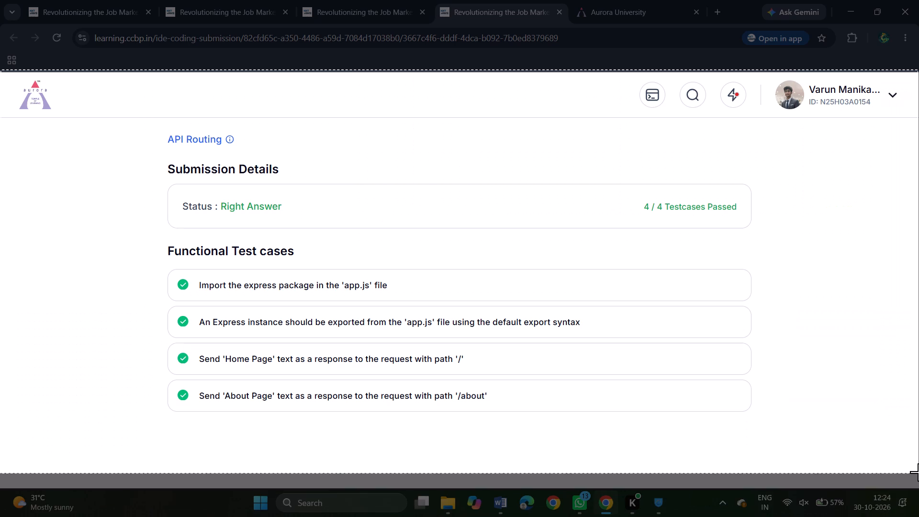
left_click_drag(918, 472, 918, 491)
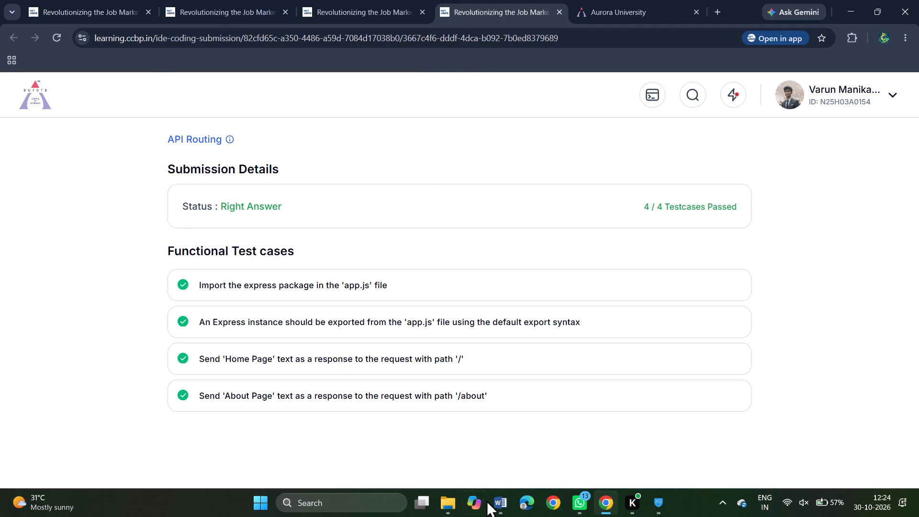
left_click(495, 500)
key("ctrl+v")
Add the heading "Question 4:" on a new page after the API Routing submission screenshot, followed by a new line.
scroll(408, 370, "down", 1)
key("Return")
scroll(408, 370, "down", 1)
key("Return")
key("Return")
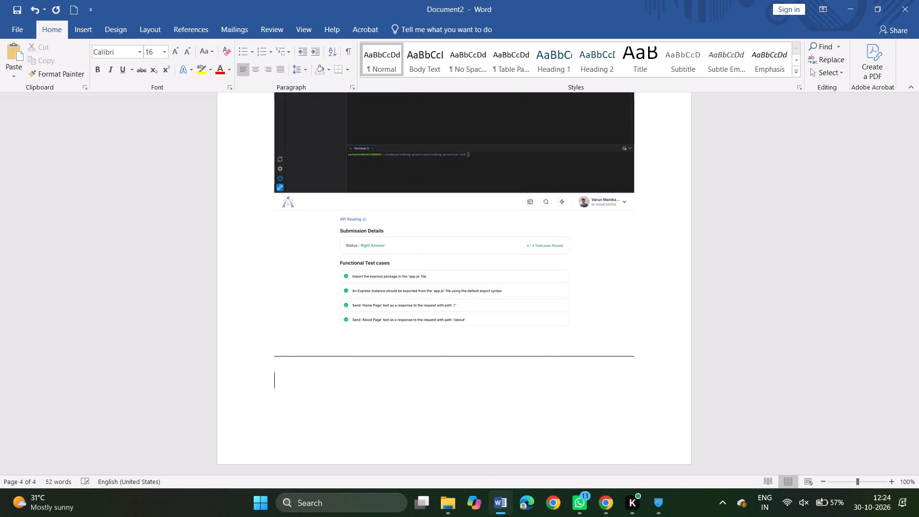
key("Return")
key("Return")
key("BackSpace")
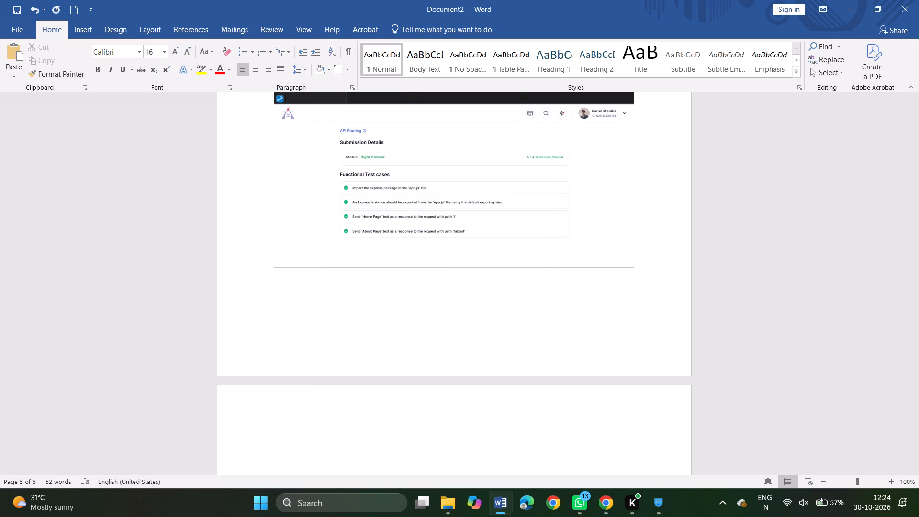
key("BackSpace")
key("Return")
key("q")
type("uestion")
key("space")
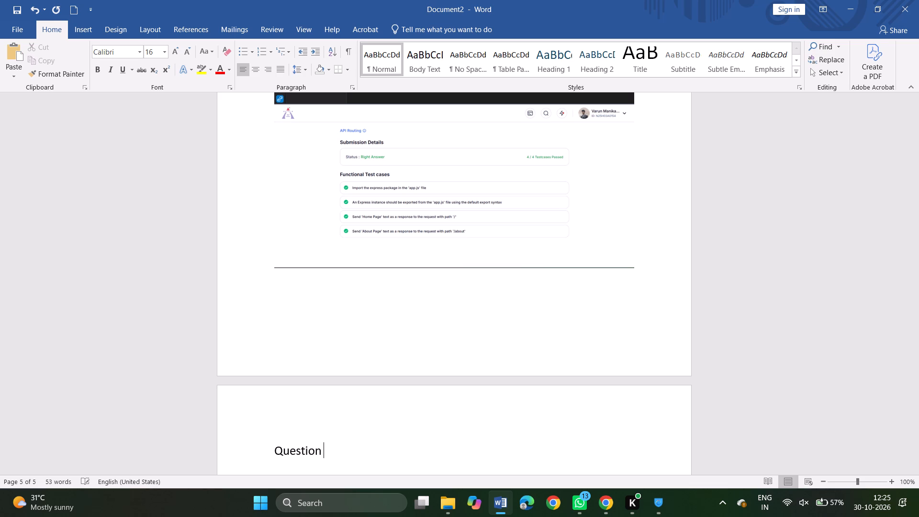
type("4:")
key("Return")
scroll(408, 370, "up", 1)
Switch to Chrome, open the Gadgets Page question and launch its IDE, closing the previous IDE and submission tabs and ending the other session.
left_click(600, 509)
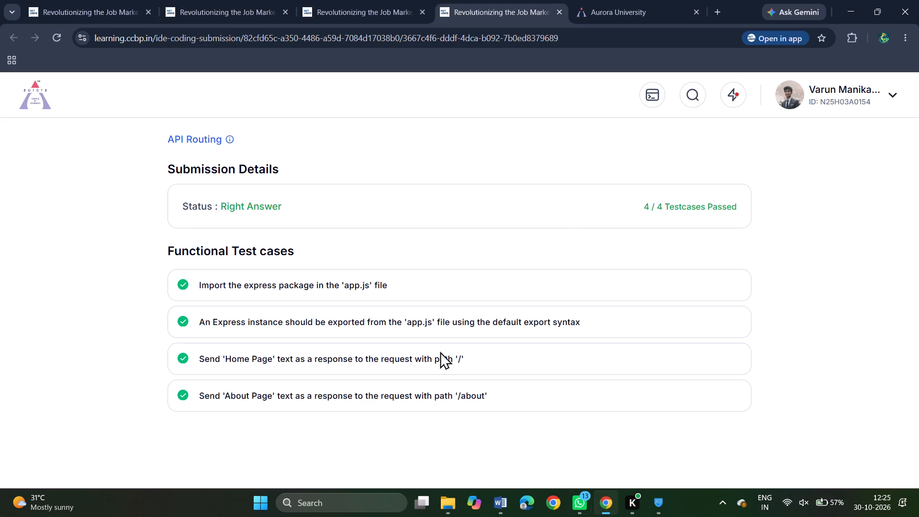
left_click(209, 0)
left_click(83, 0)
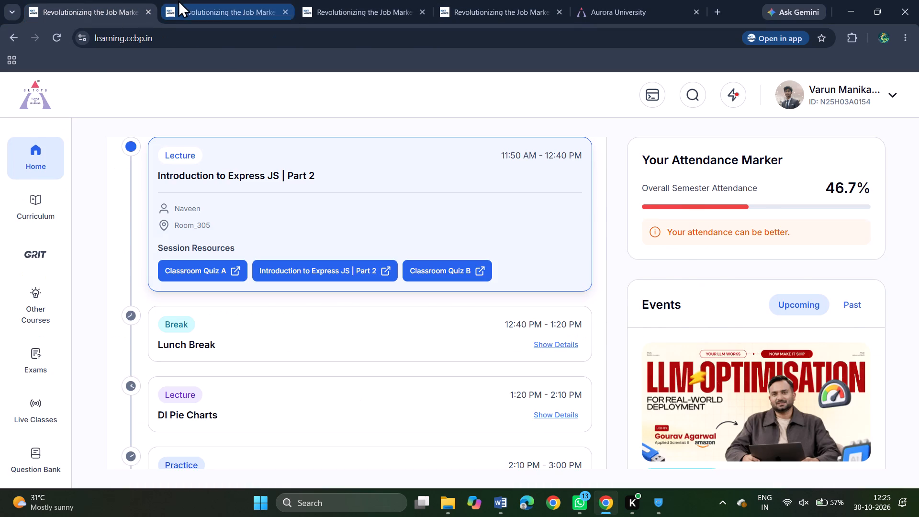
left_click(178, 0)
left_click(26, 131)
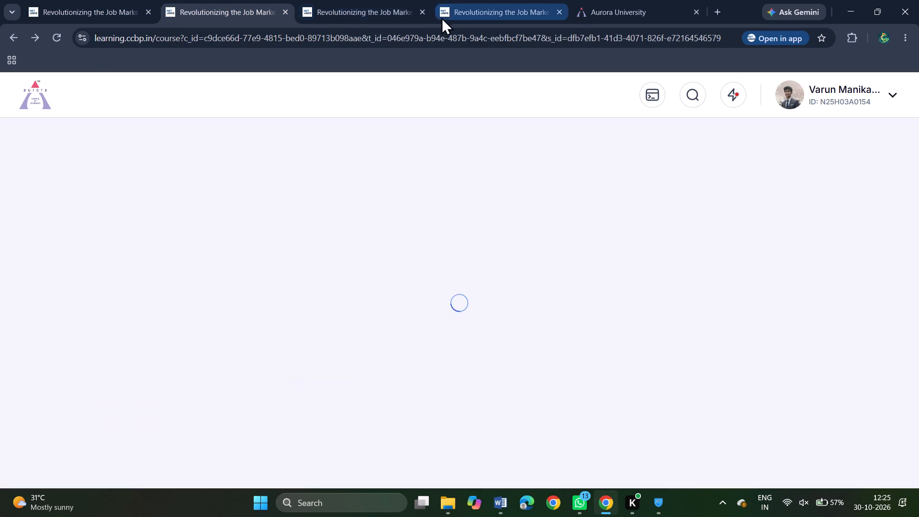
scroll(452, 326, "down", 1)
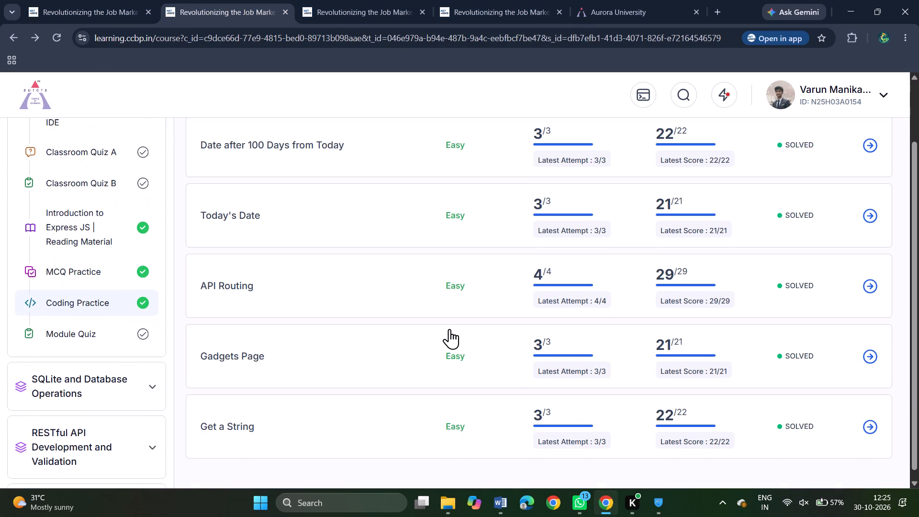
left_click(401, 361)
left_click(769, 414)
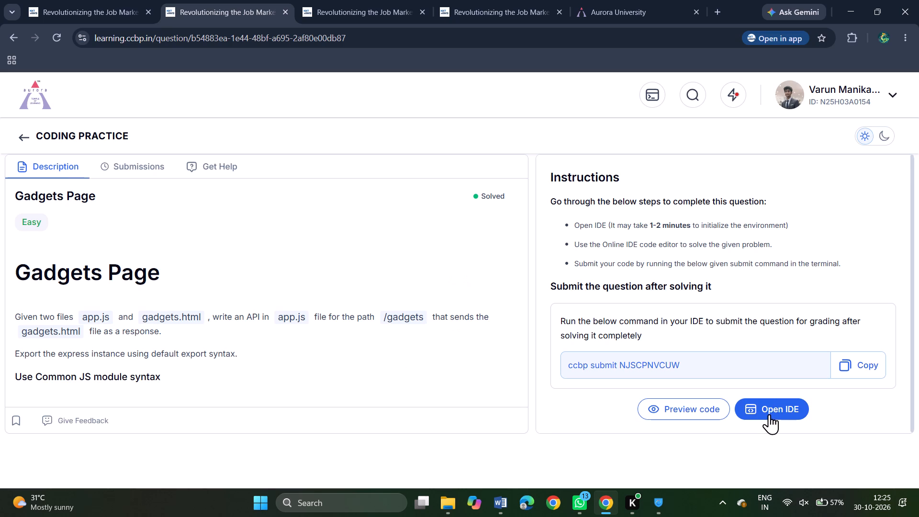
left_click(469, 11)
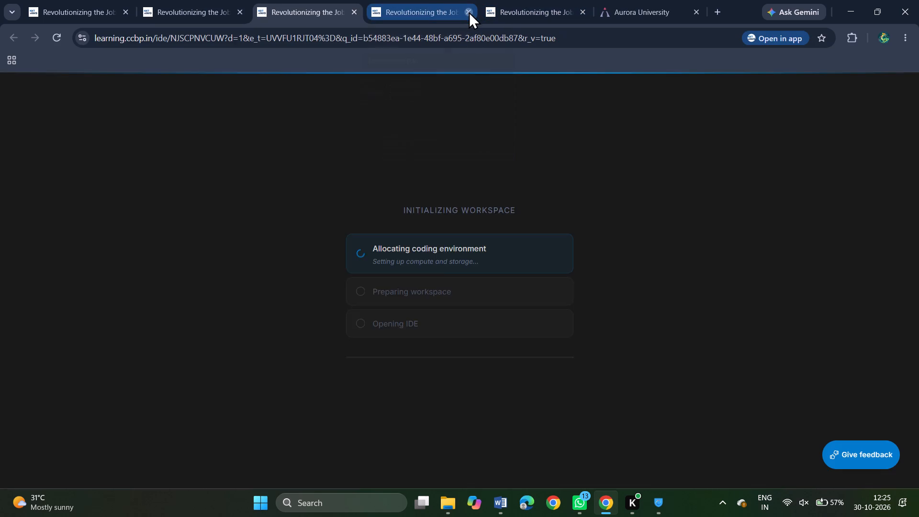
left_click(469, 11)
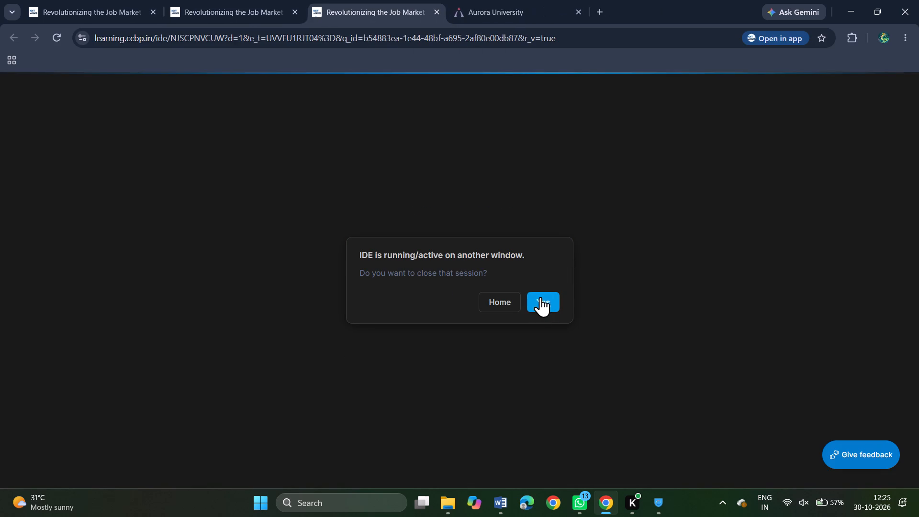
left_click(539, 294)
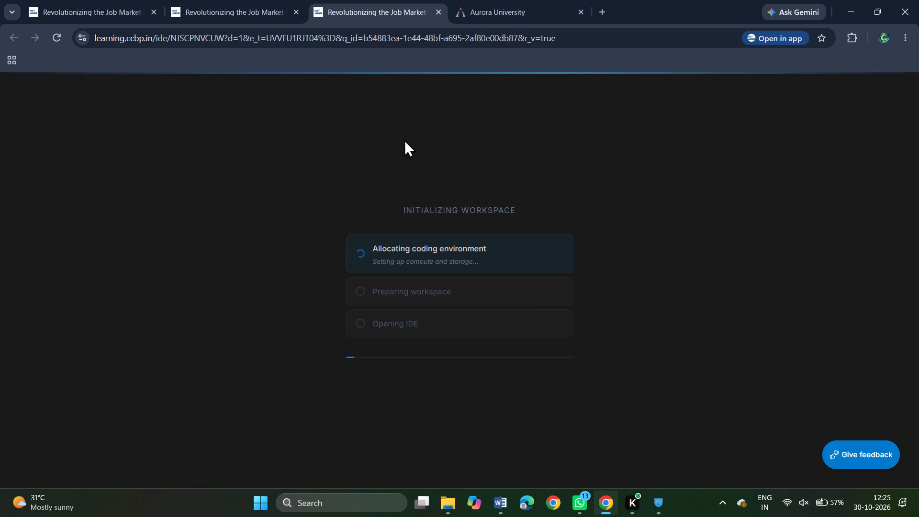
In the Aurora University portal, close the Lab Report 1 details and open the Advanced Data Structures attendance breakdown under Academics.
left_click(422, 0)
left_click(499, 0)
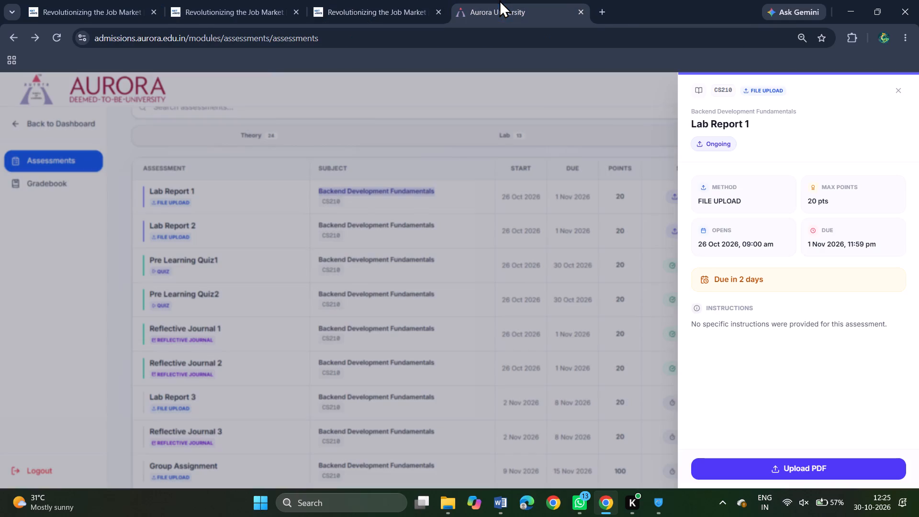
left_click(900, 95)
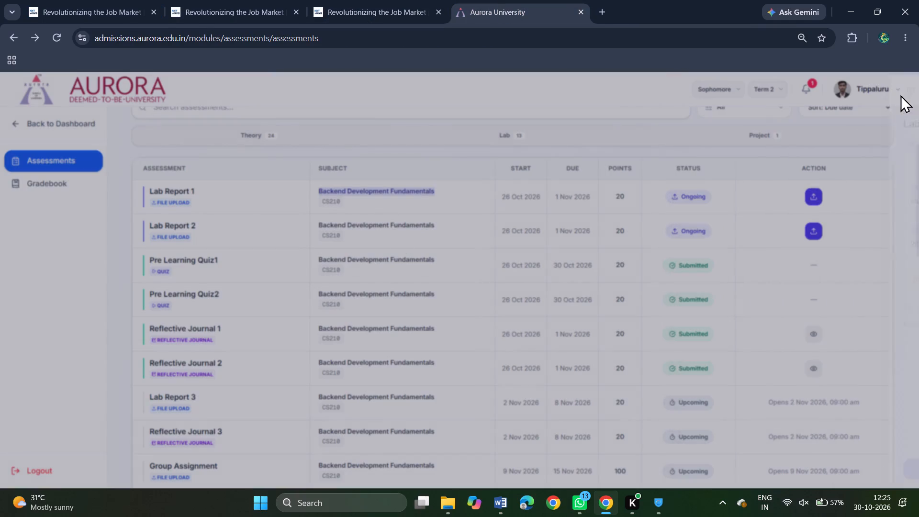
left_click(44, 123)
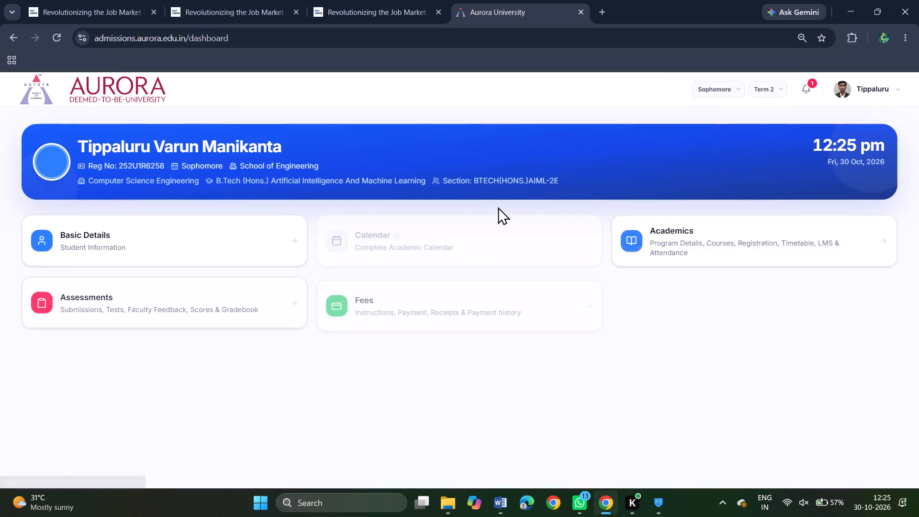
left_click(726, 237)
left_click(70, 253)
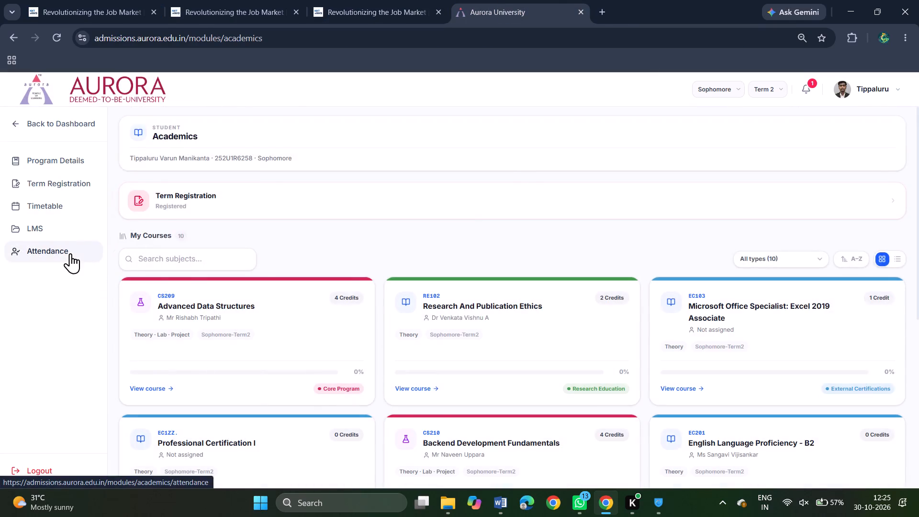
left_click(312, 283)
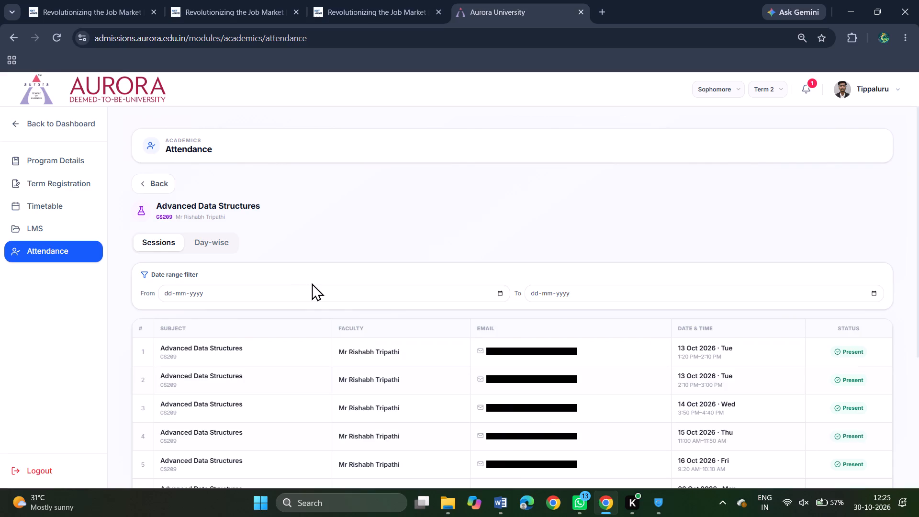
Return to the attendance subject list, open Backend Development Fundamentals and examine its dated session records.
left_click(148, 180)
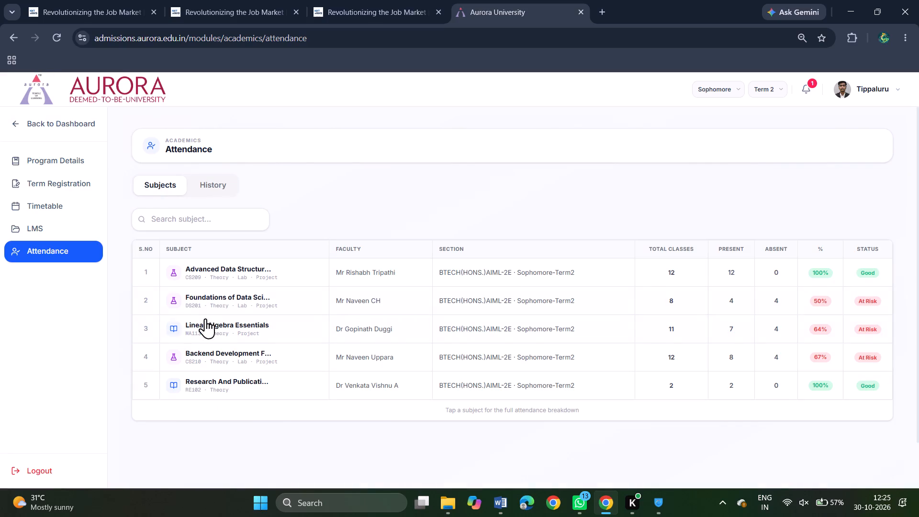
left_click(232, 350)
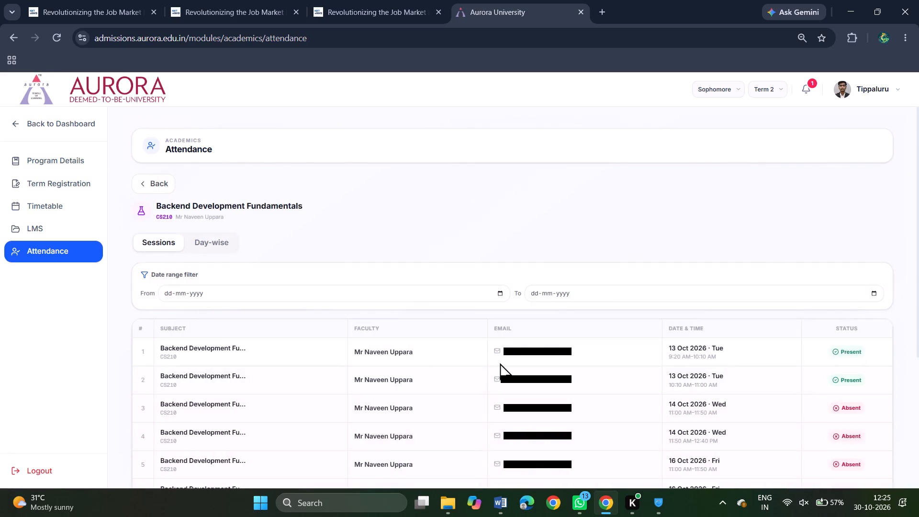
scroll(500, 363, "up", 2)
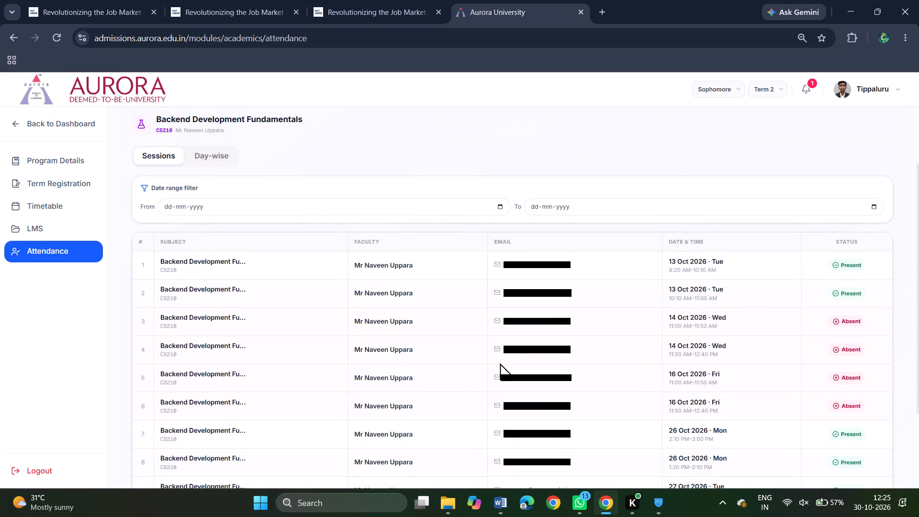
scroll(500, 363, "up", 1)
scroll(500, 363, "down", 2)
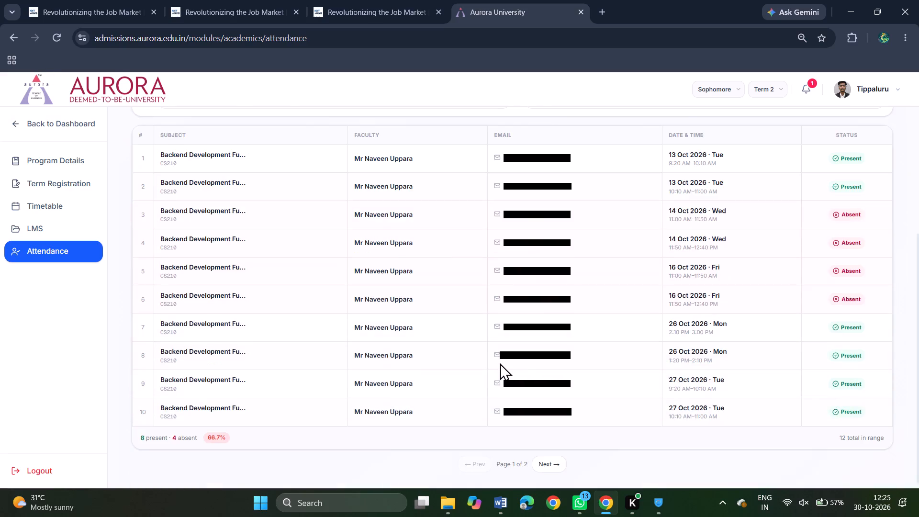
scroll(500, 363, "up", 1)
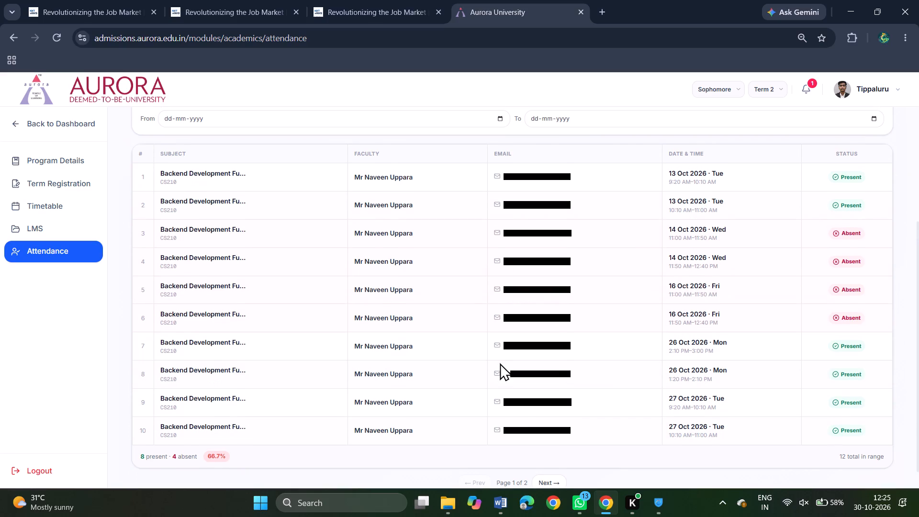
scroll(500, 363, "up", 1)
scroll(500, 363, "down", 1)
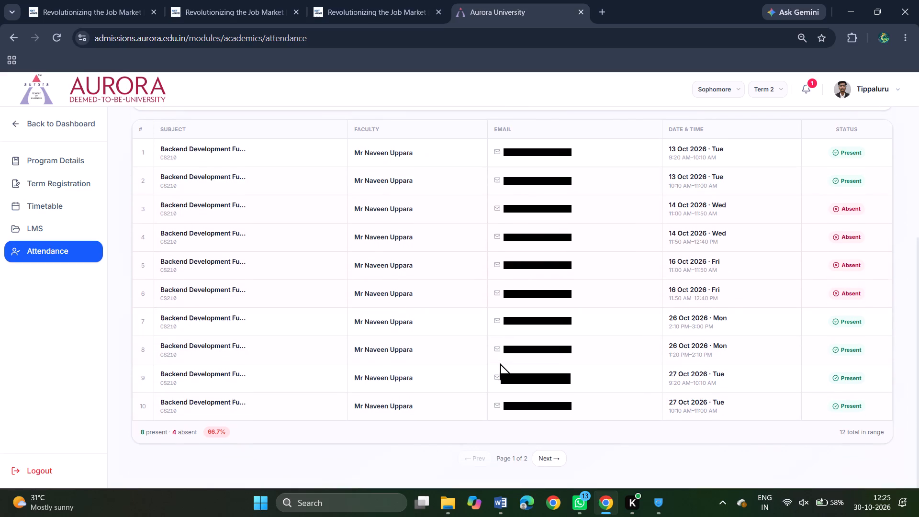
scroll(500, 363, "down", 1)
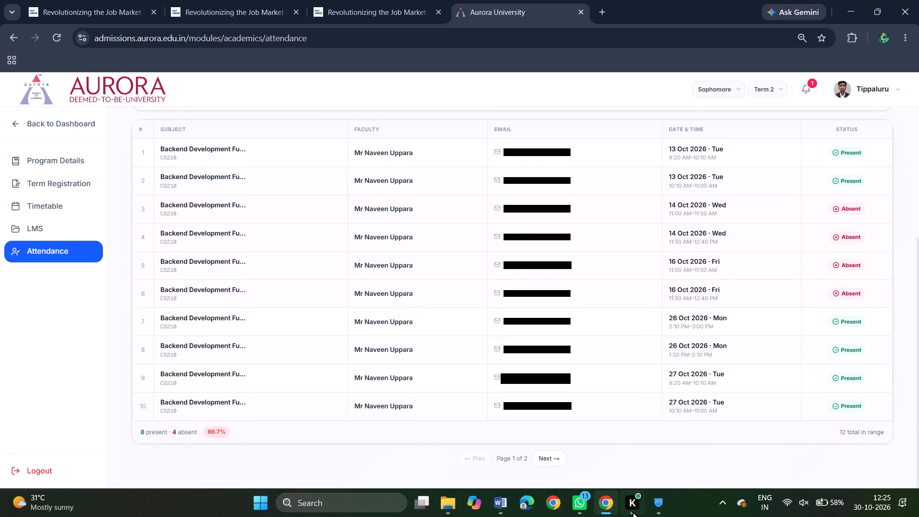
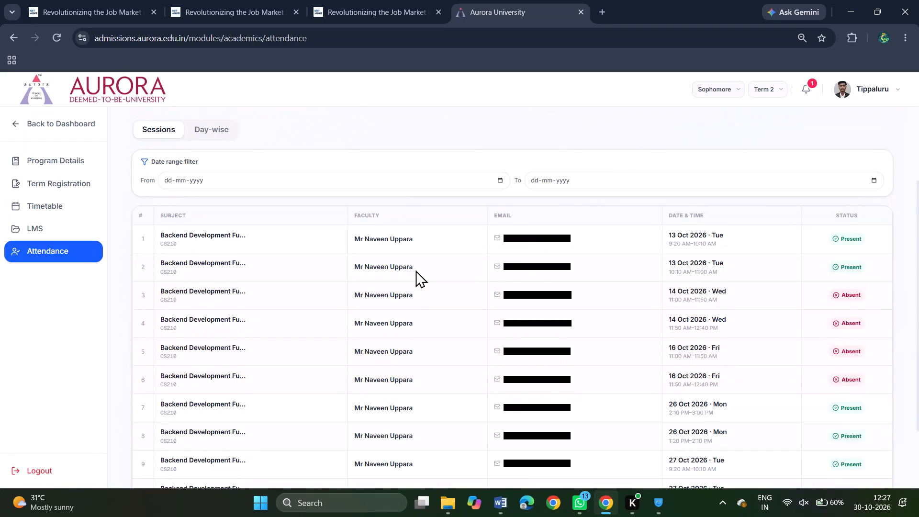
Examine the Backend Development Fundamentals attendance sessions through to the end of the first page of records.
scroll(415, 270, "down", 2)
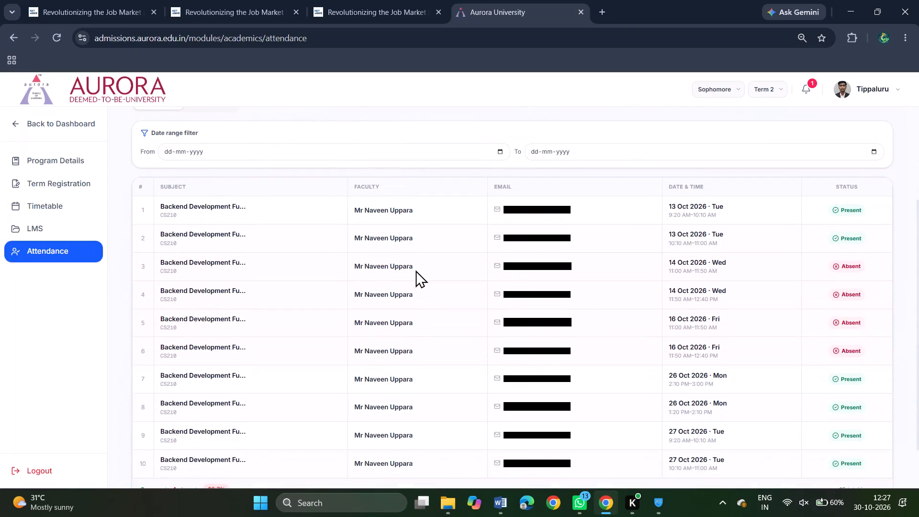
scroll(415, 270, "down", 4)
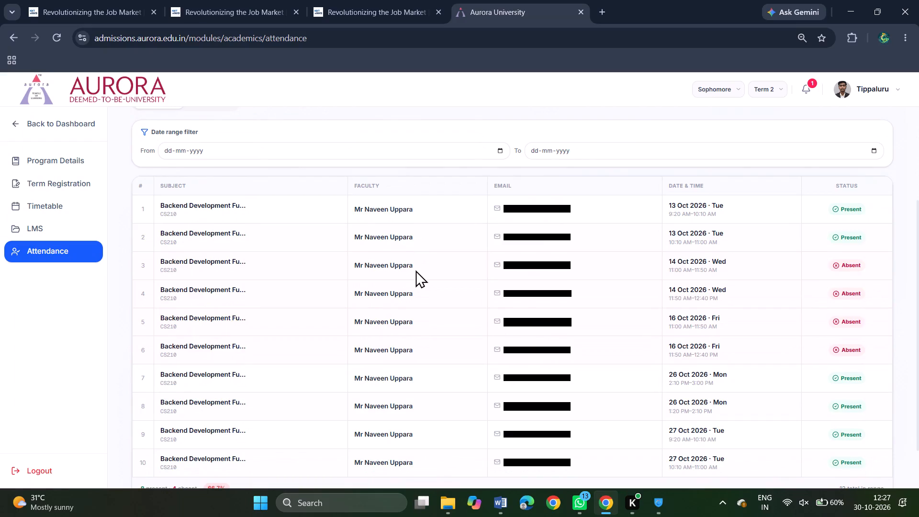
scroll(415, 270, "down", 1)
scroll(415, 270, "up", 3)
scroll(415, 270, "down", 1)
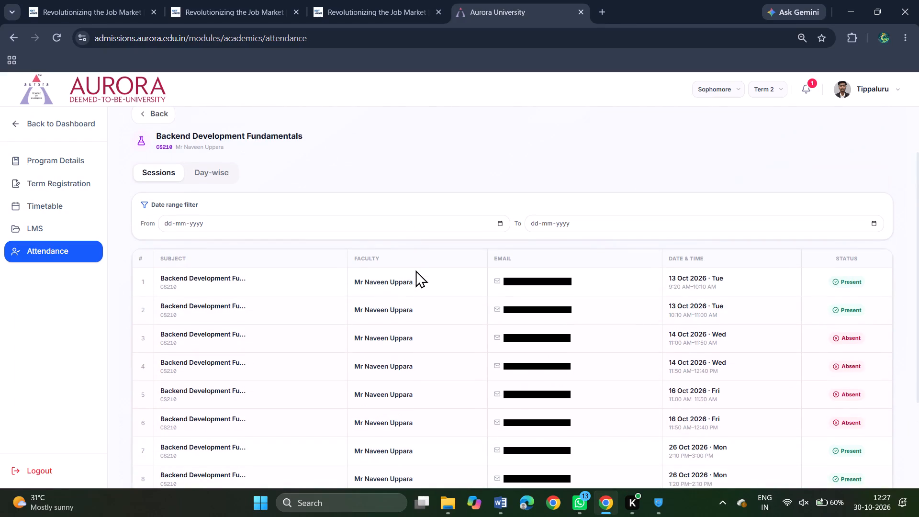
scroll(719, 290, "down", 1)
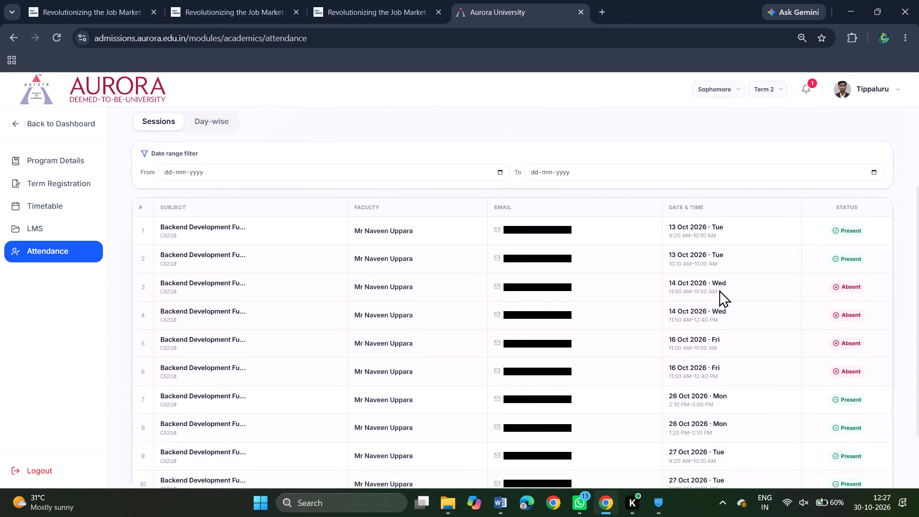
scroll(719, 290, "down", 2)
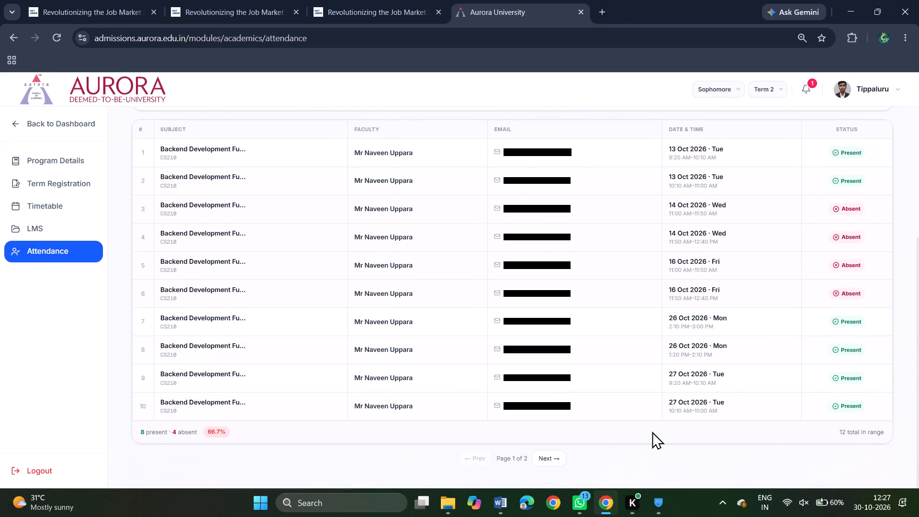
scroll(652, 431, "up", 1)
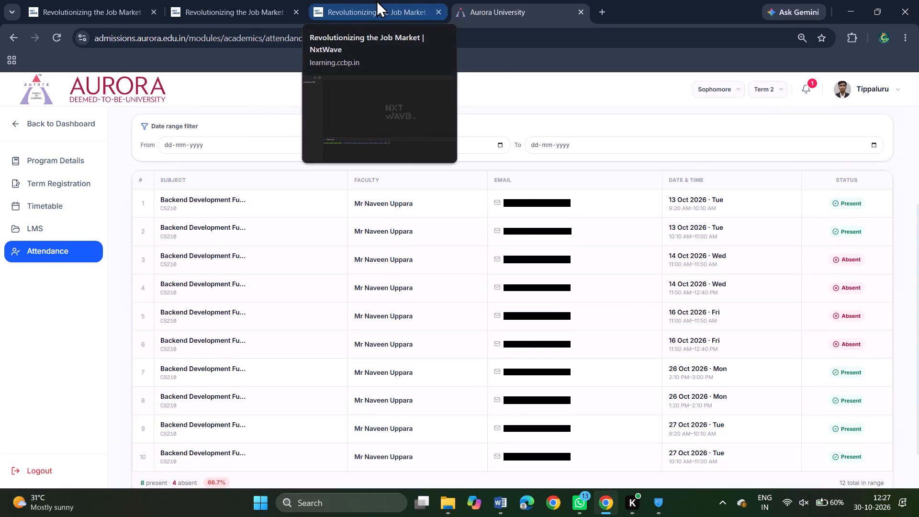
Open app.js in the coding-practice-3b IDE, capture the whole IDE area and paste it below "Question 4:" in the Word report.
left_click(376, 0)
left_click(109, 100)
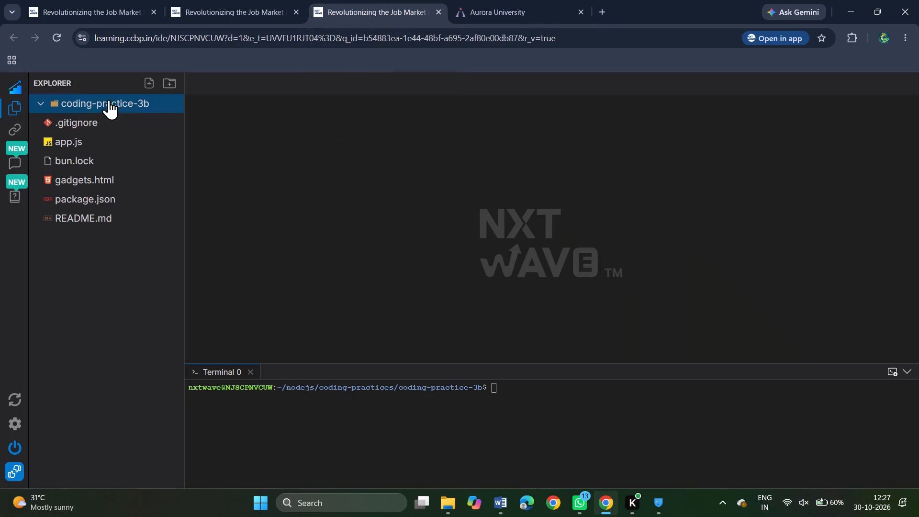
left_click(109, 135)
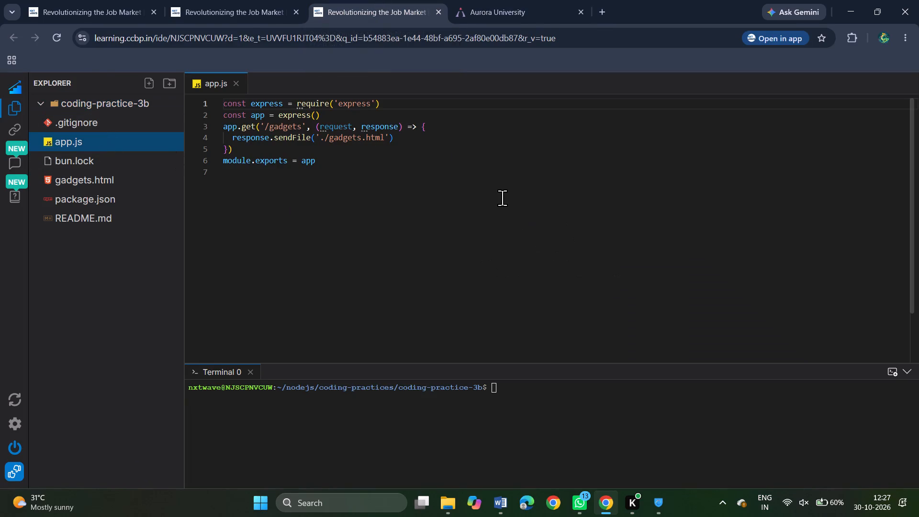
key("Print")
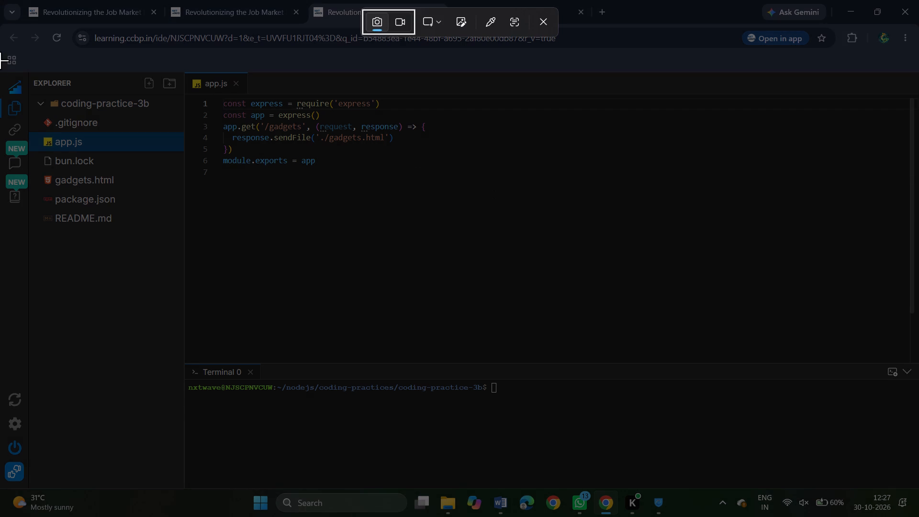
left_click_drag(0, 74, 918, 501)
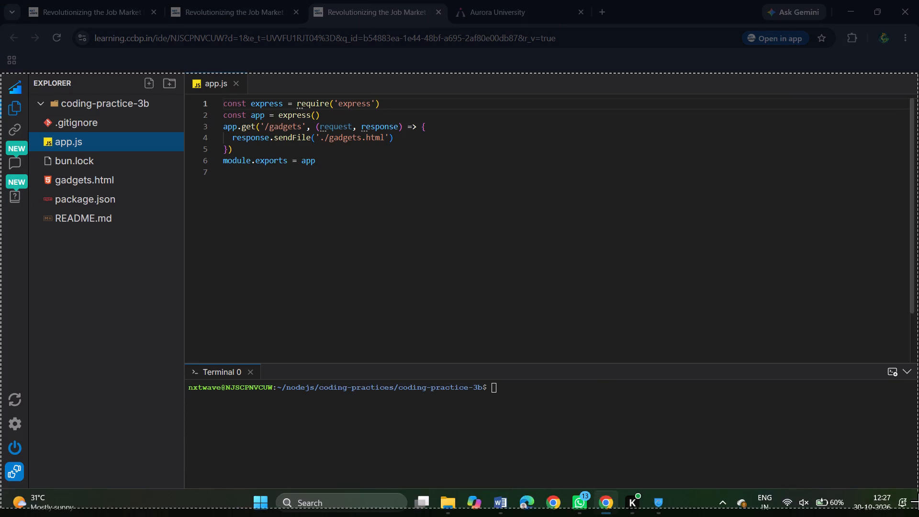
left_click_drag(918, 501, 918, 491)
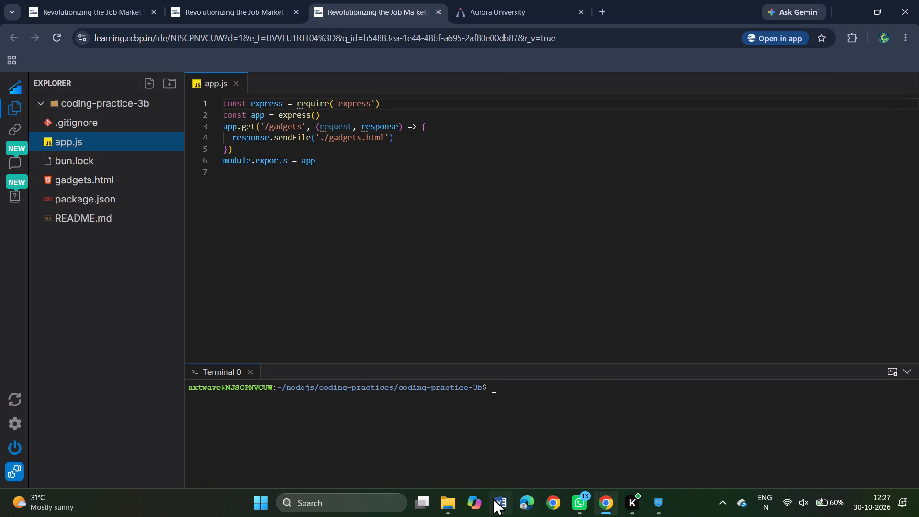
left_click(500, 497)
scroll(350, 375, "down", 3)
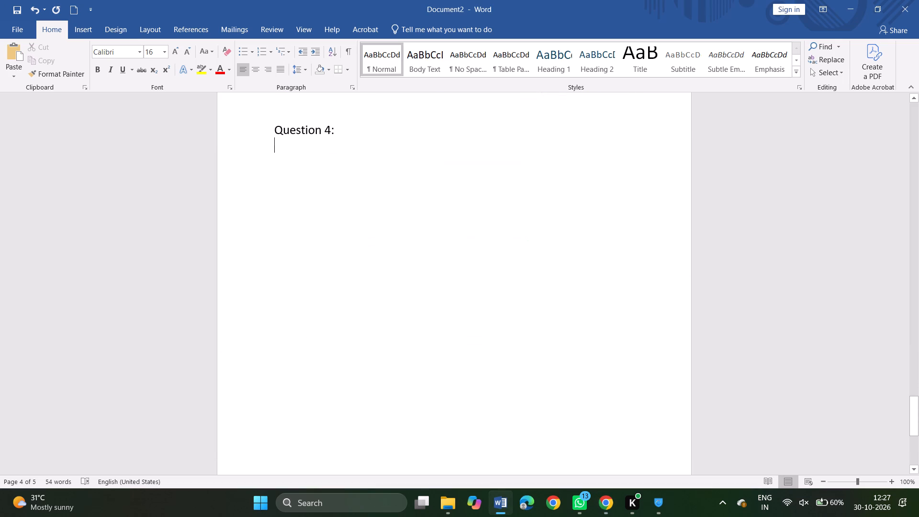
key("ctrl+v")
scroll(350, 375, "up", 1)
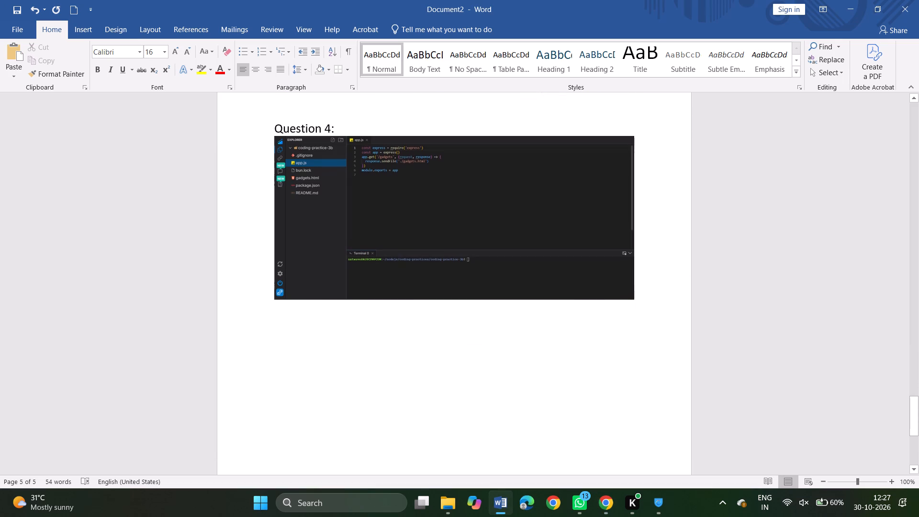
Add a line below the "Question 4:" heading and insert a screenshot of Chrome's Gadgets Page question there, above the code screenshot.
left_click(360, 124)
key("Return")
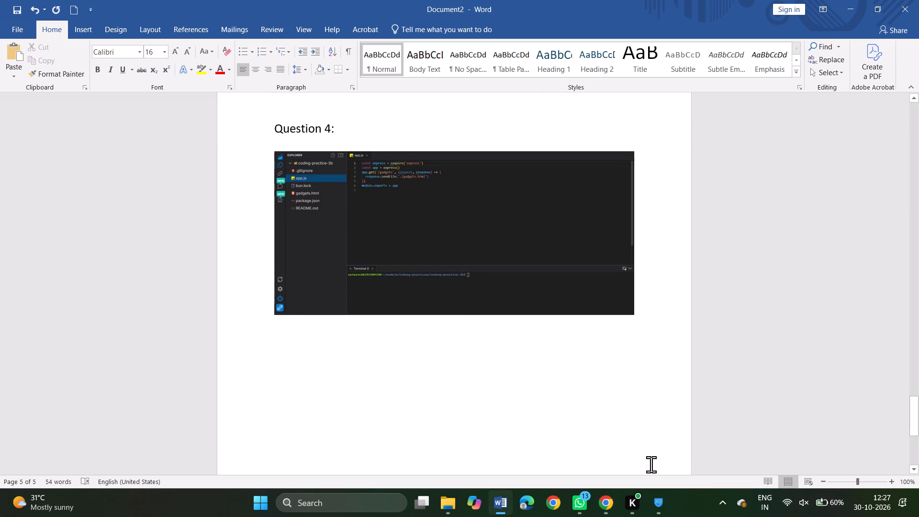
left_click(605, 497)
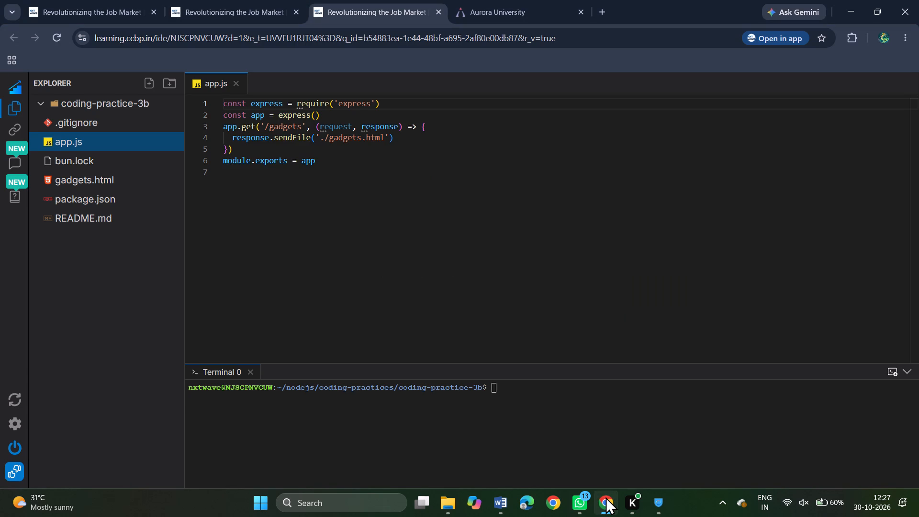
left_click(235, 0)
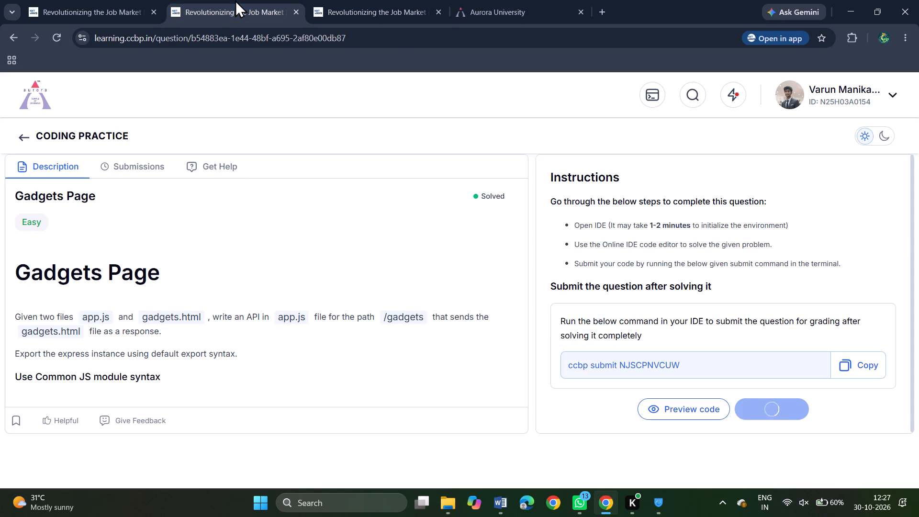
key("Print")
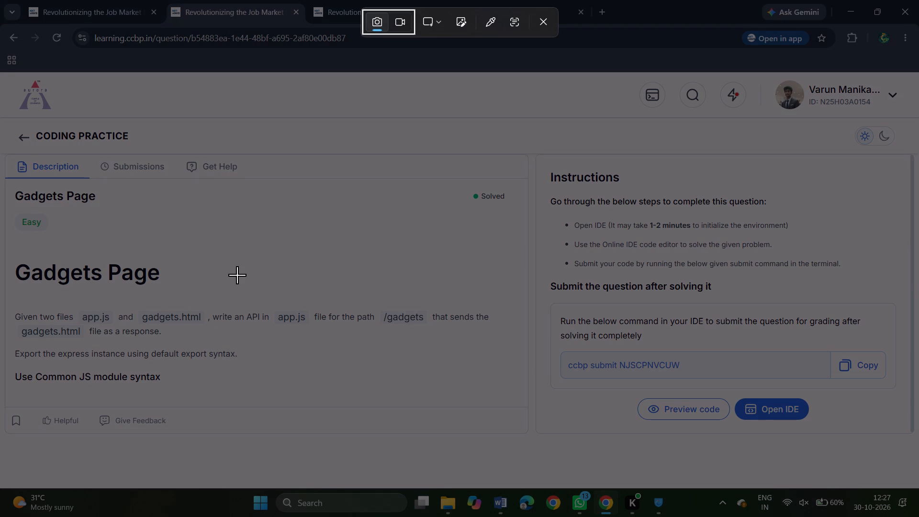
left_click_drag(0, 71, 918, 516)
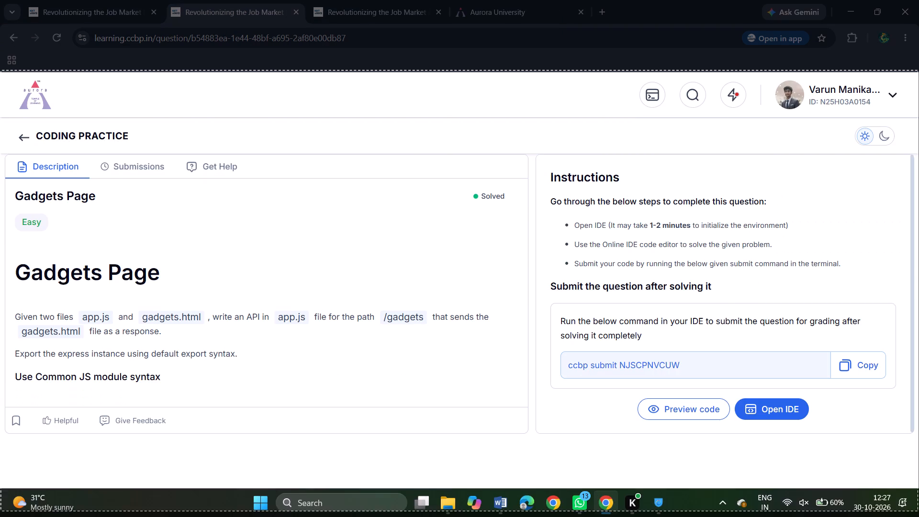
left_click_drag(918, 516, 918, 489)
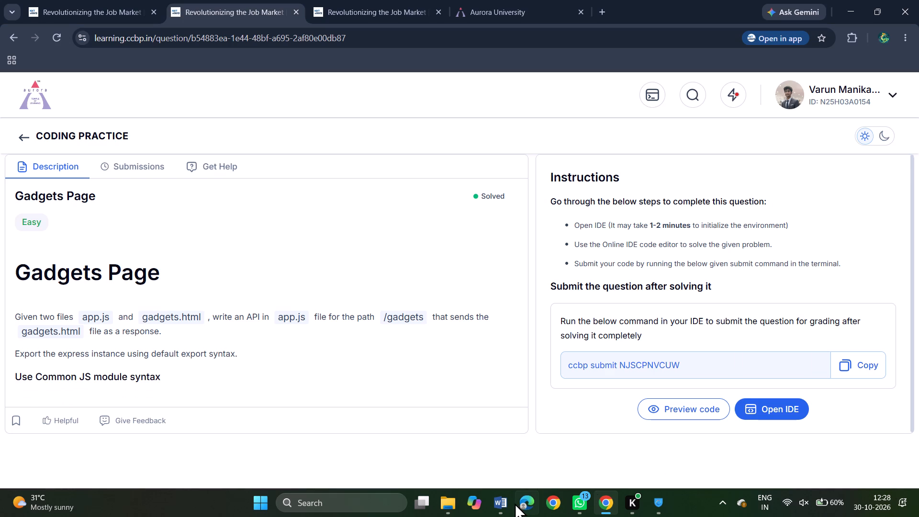
left_click(498, 498)
key("ctrl+v")
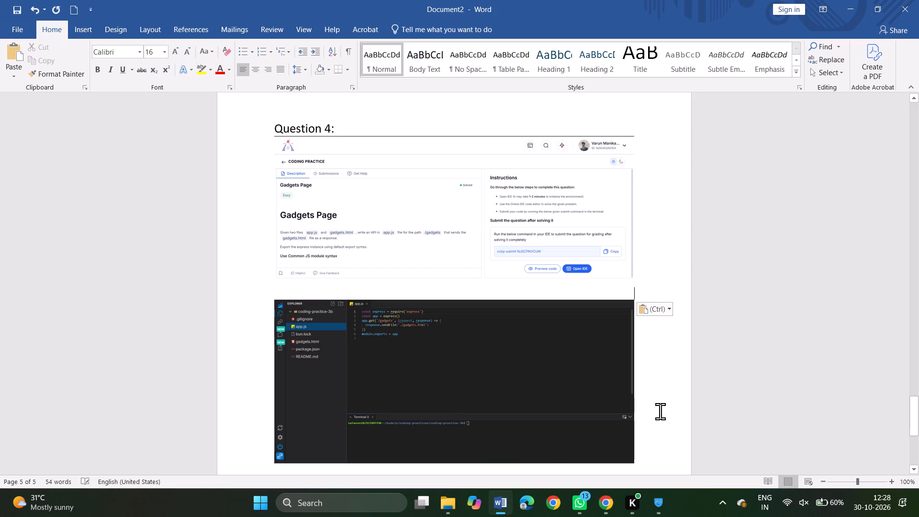
Switch to Chrome, copy the Gadgets Page submit command, run it in the IDE terminal and review the test output.
left_click(600, 501)
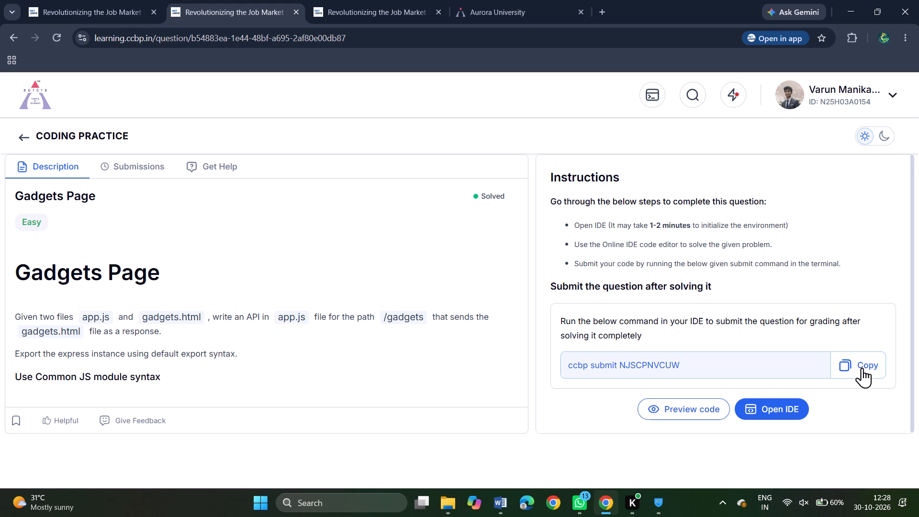
left_click(862, 368)
left_click(359, 0)
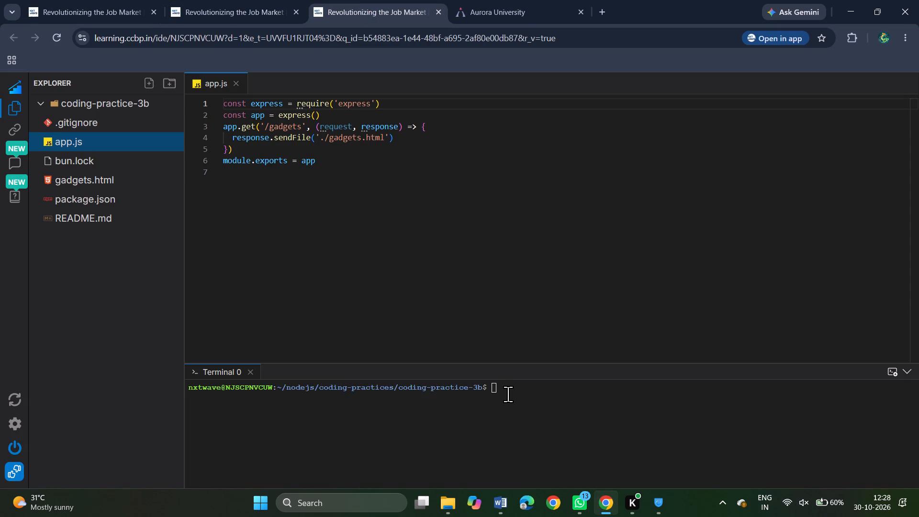
left_click(508, 394)
key("ctrl+shift+v")
key("Return")
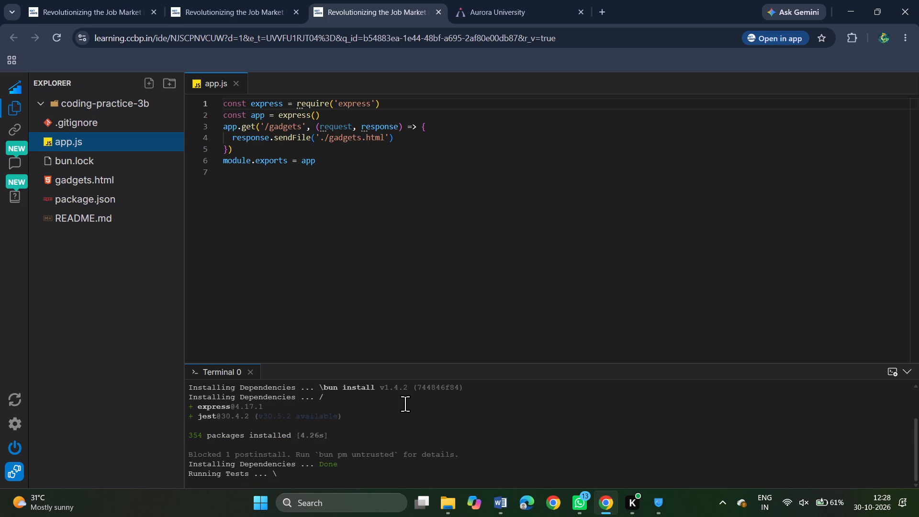
scroll(405, 404, "down", 3)
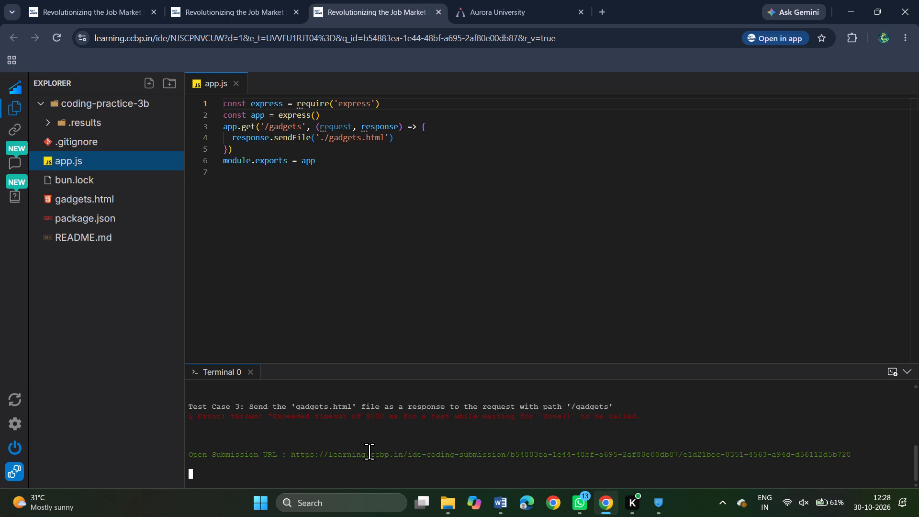
scroll(360, 419, "up", 1)
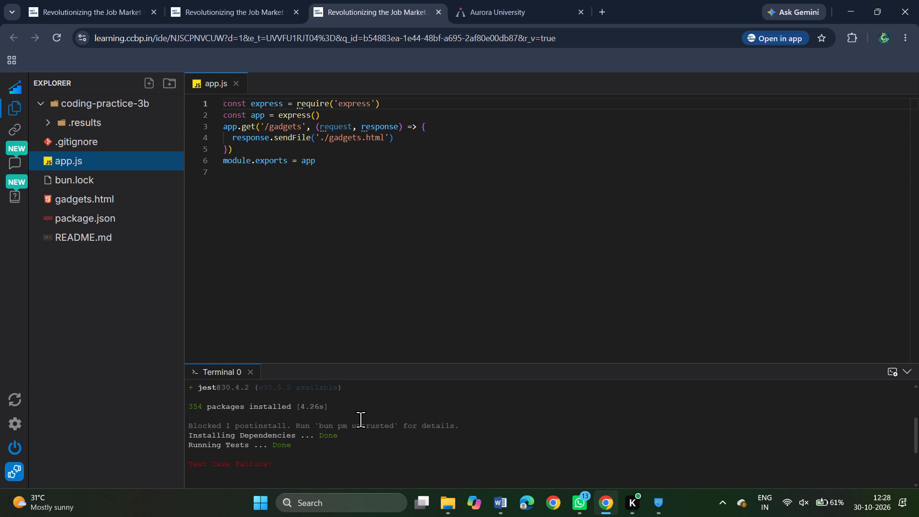
scroll(360, 419, "up", 2)
scroll(343, 250, "up", 6)
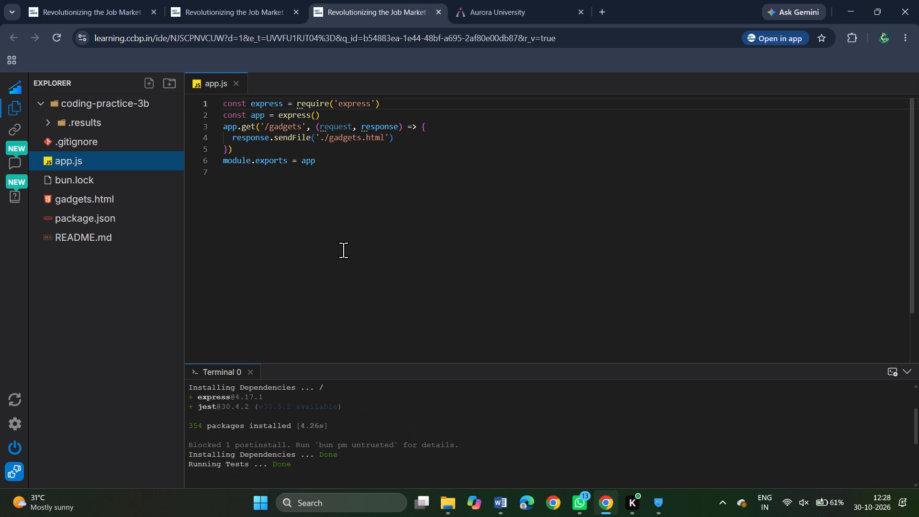
Preview the saved Gadgets Page code, compare its app.js with the IDE version, and close the preview to return to the question.
left_click(232, 0)
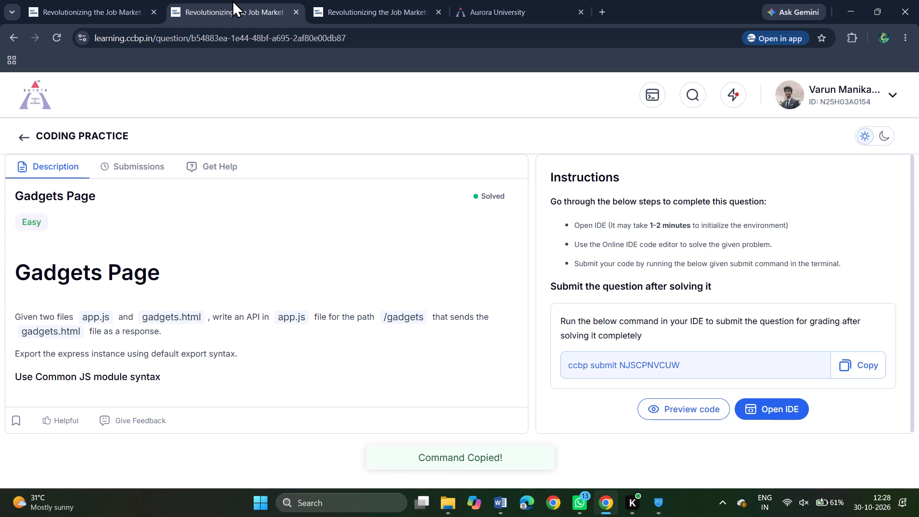
left_click(671, 411)
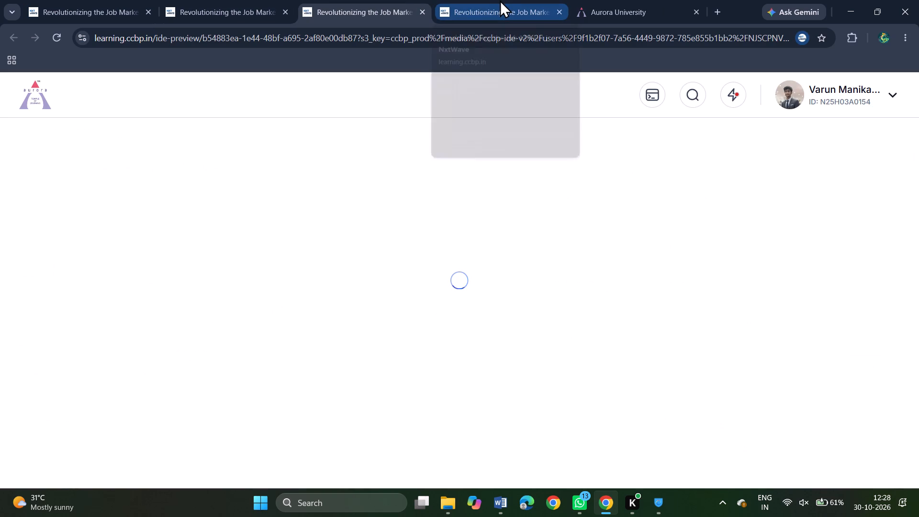
scroll(415, 254, "up", 1)
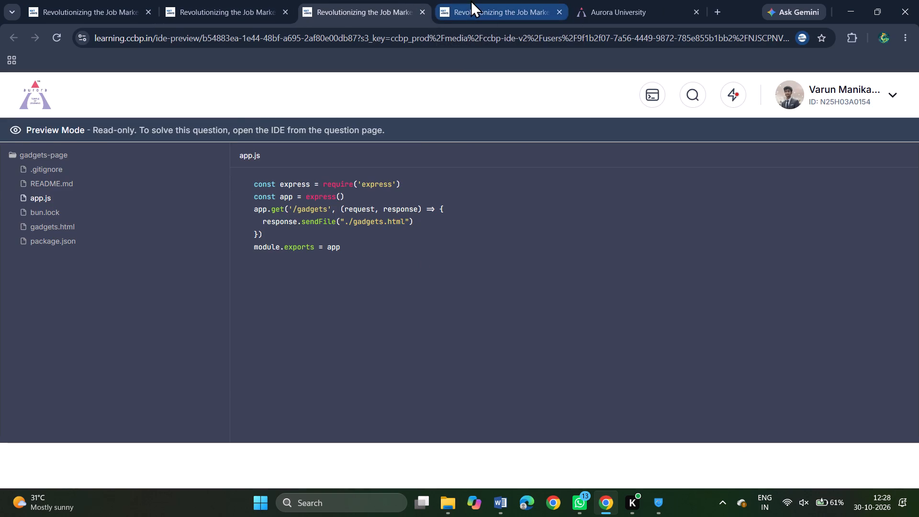
left_click(471, 0)
left_click(350, 0)
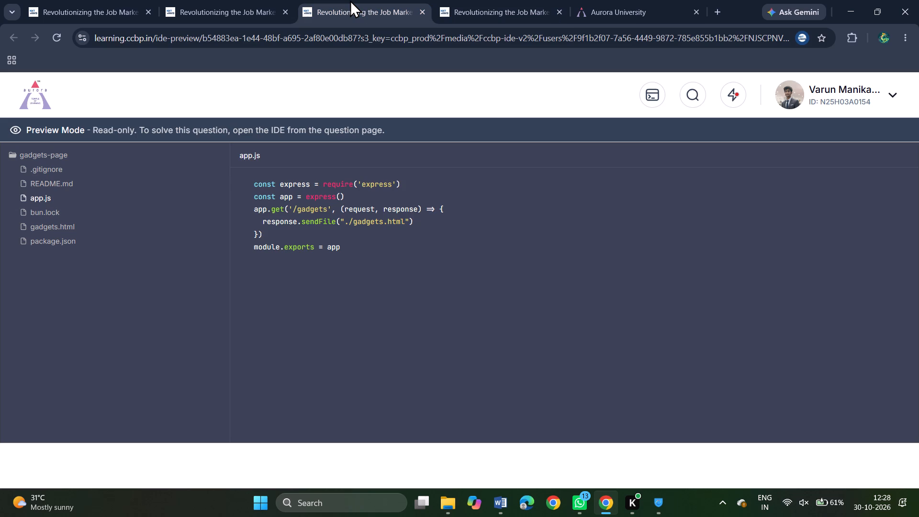
left_click(474, 0)
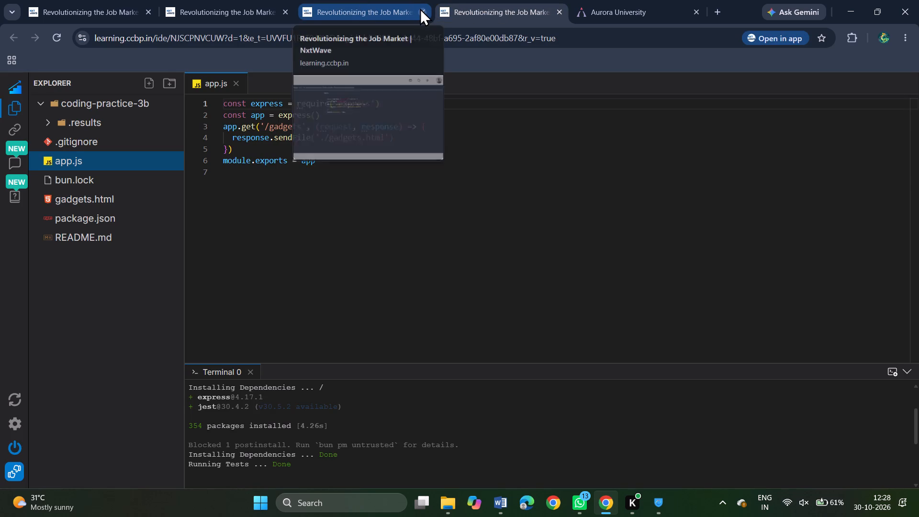
left_click(383, 0)
left_click(425, 14)
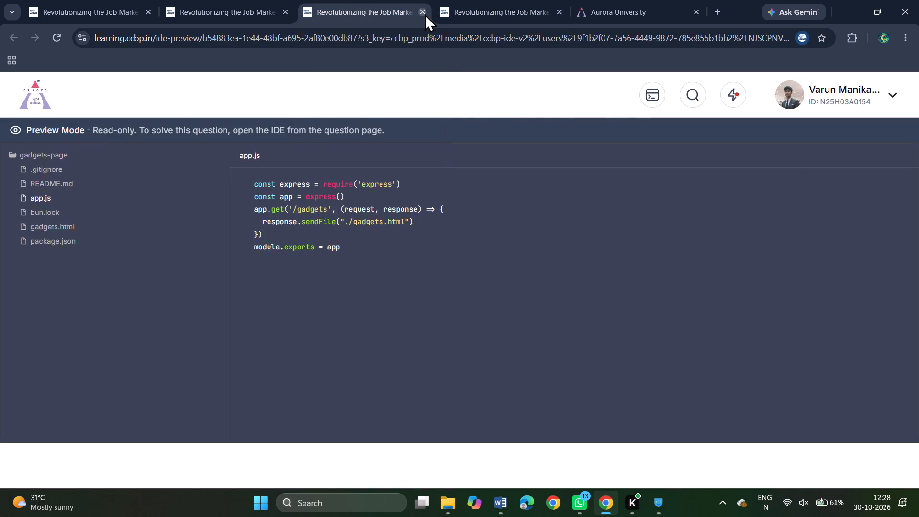
left_click(211, 0)
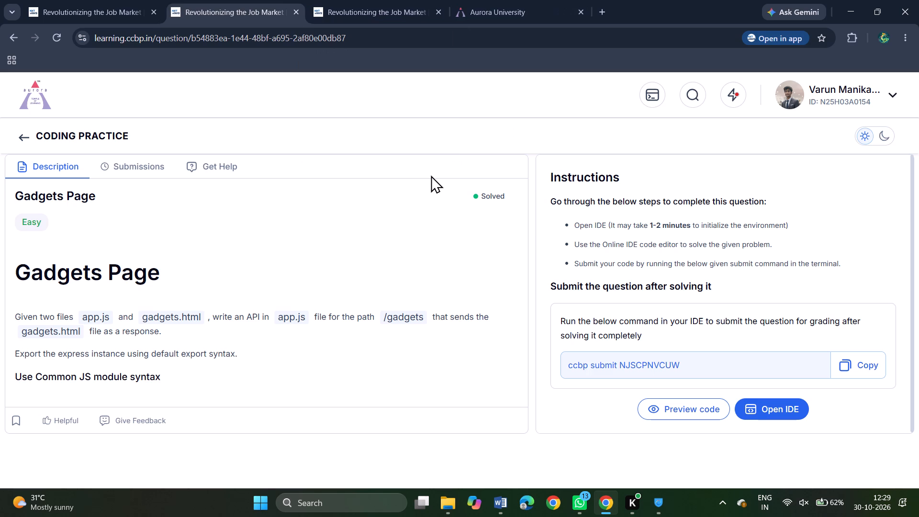
Switch to Word and save the report as "lab 1 backend" in the Backend Development folder under the OneDrive Documents folder.
left_click(499, 496)
key("ctrl+s")
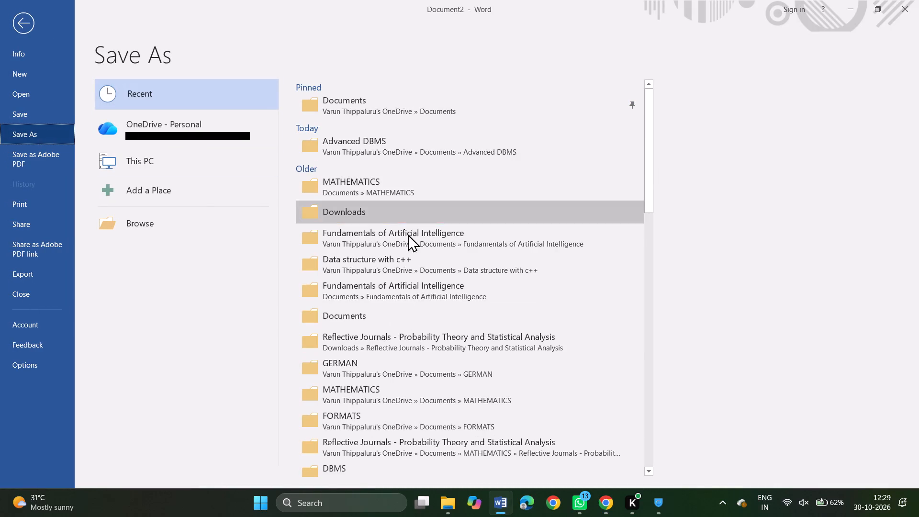
double_click(394, 216)
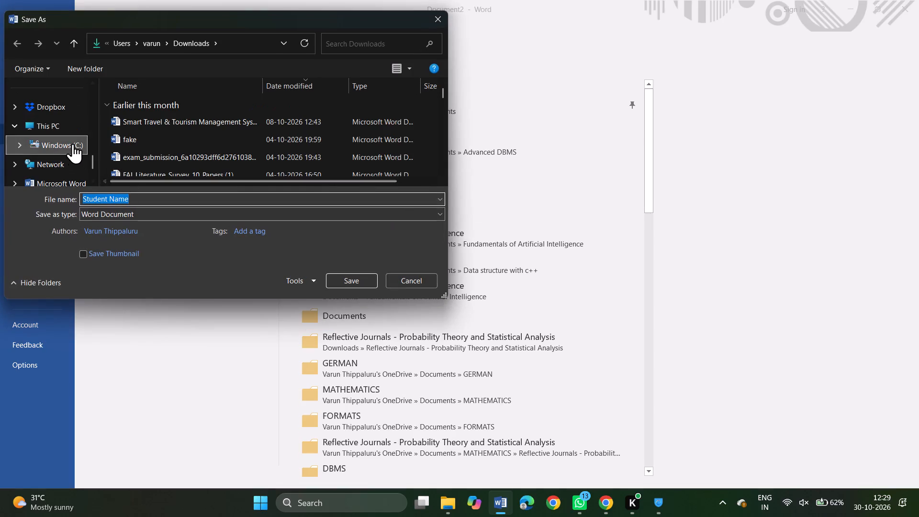
scroll(73, 144, "up", 2)
left_click(66, 161)
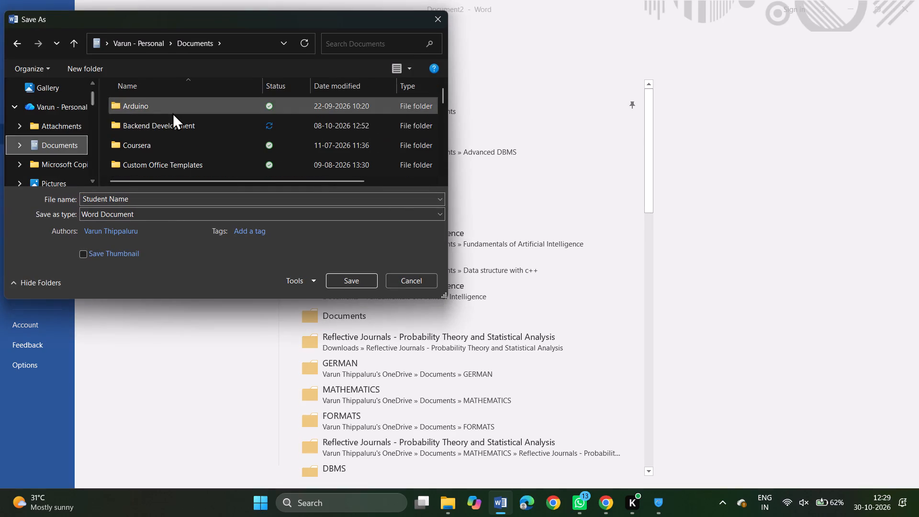
double_click(170, 131)
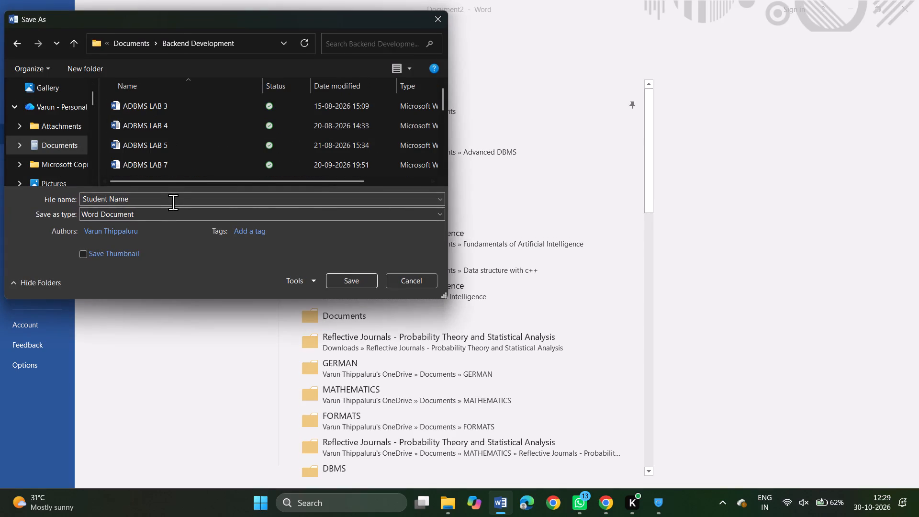
left_click(169, 201)
type("lab 1 backend")
key("space")
key("Return")
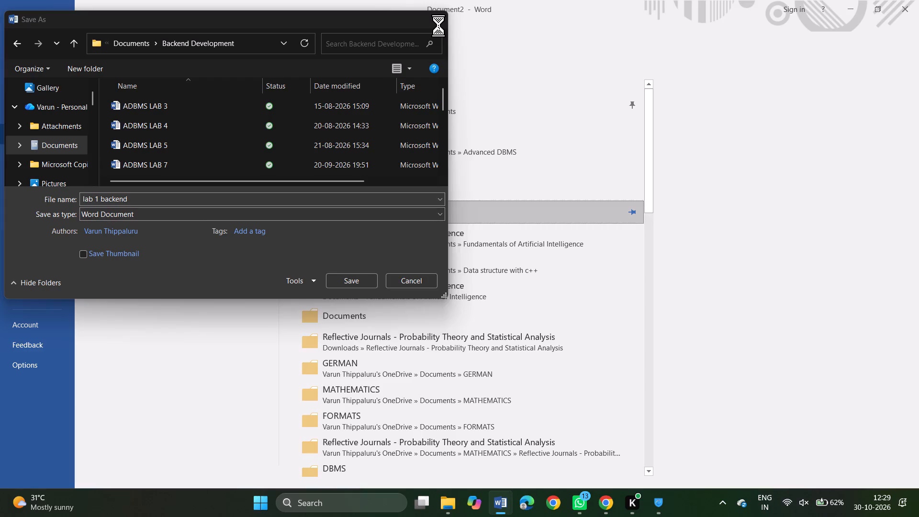
Close the saved lab report document.
left_click(918, 0)
triple_click(903, 1)
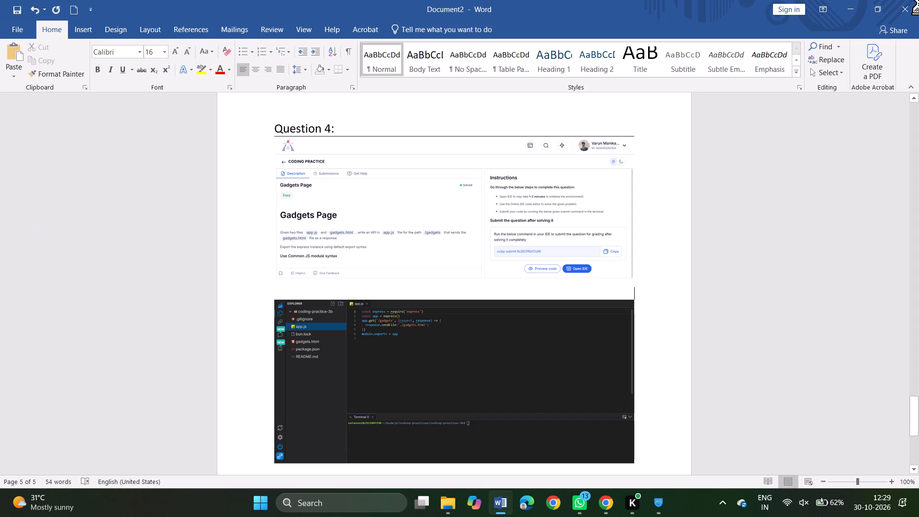
left_click(918, 3)
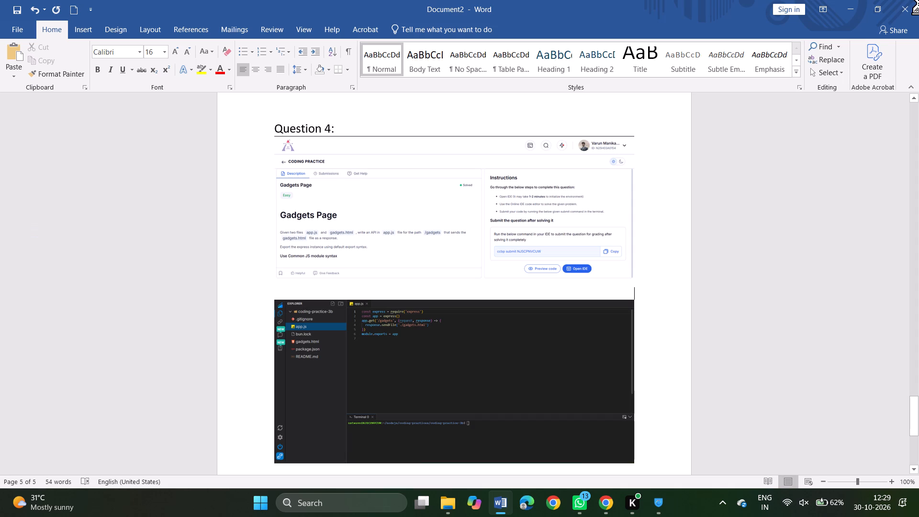
triple_click(918, 3)
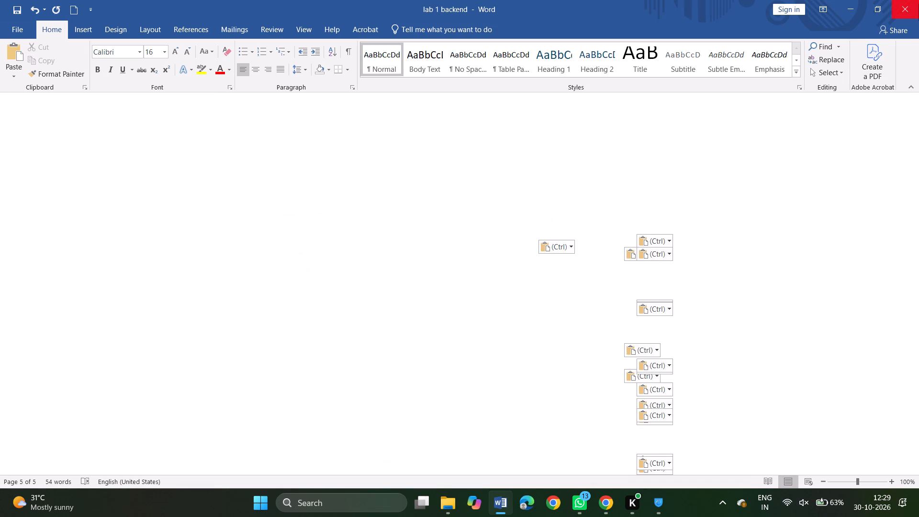